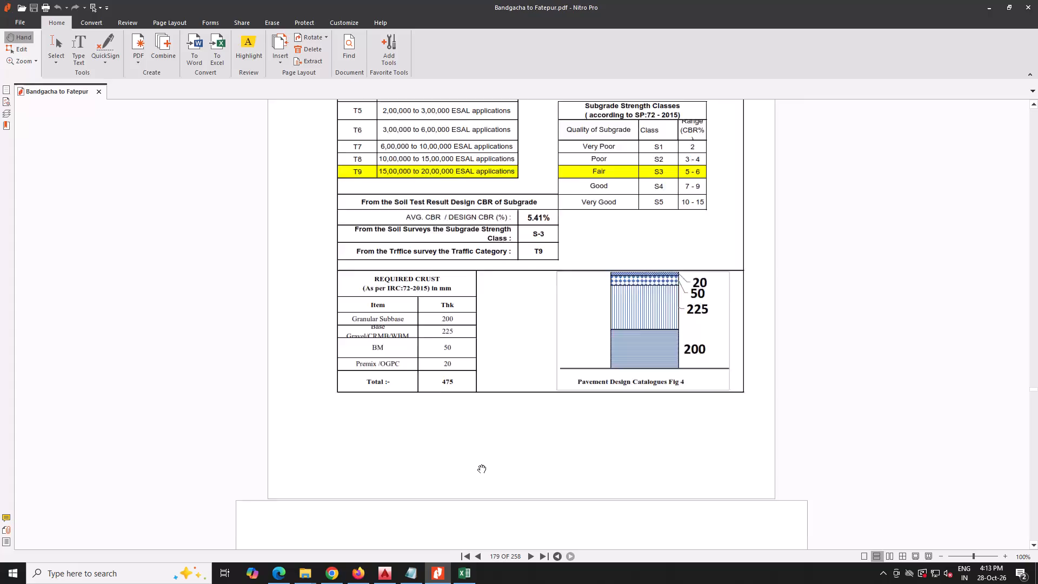
Examine the flexible pavement design, 3-days traffic summary, VDF, MSA and subgrade CBR calculation pages around the traffic census section.
scroll(476, 465, up, 6)
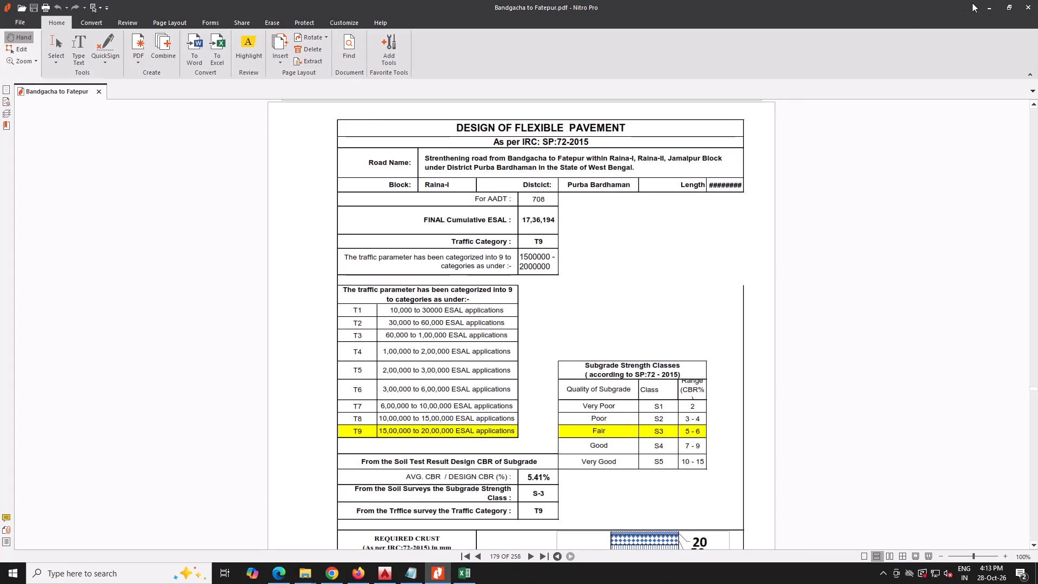
scroll(476, 329, up, 15)
scroll(476, 329, down, 6)
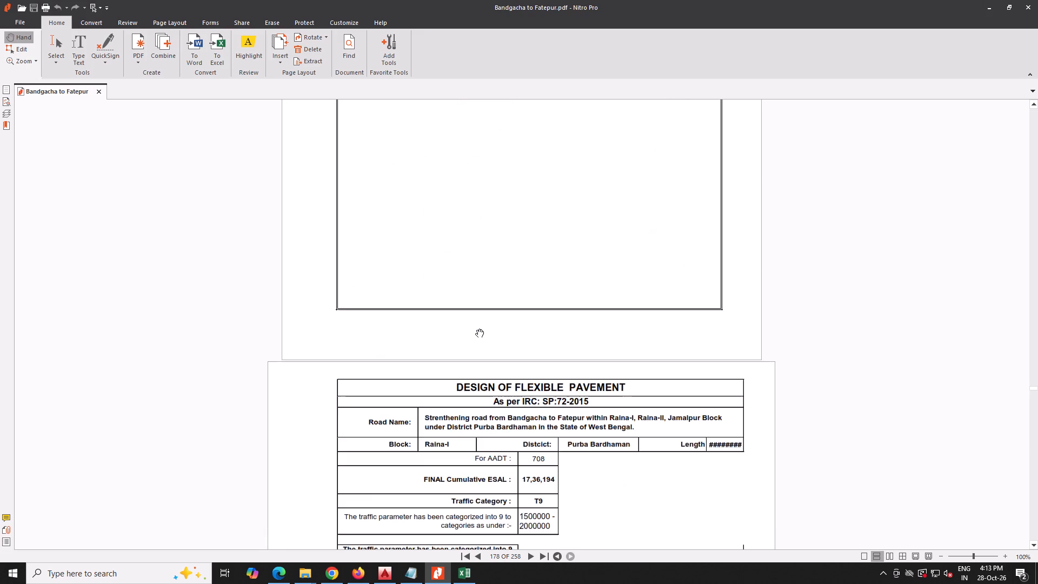
scroll(476, 329, down, 19)
scroll(474, 329, up, 1)
scroll(475, 327, down, 19)
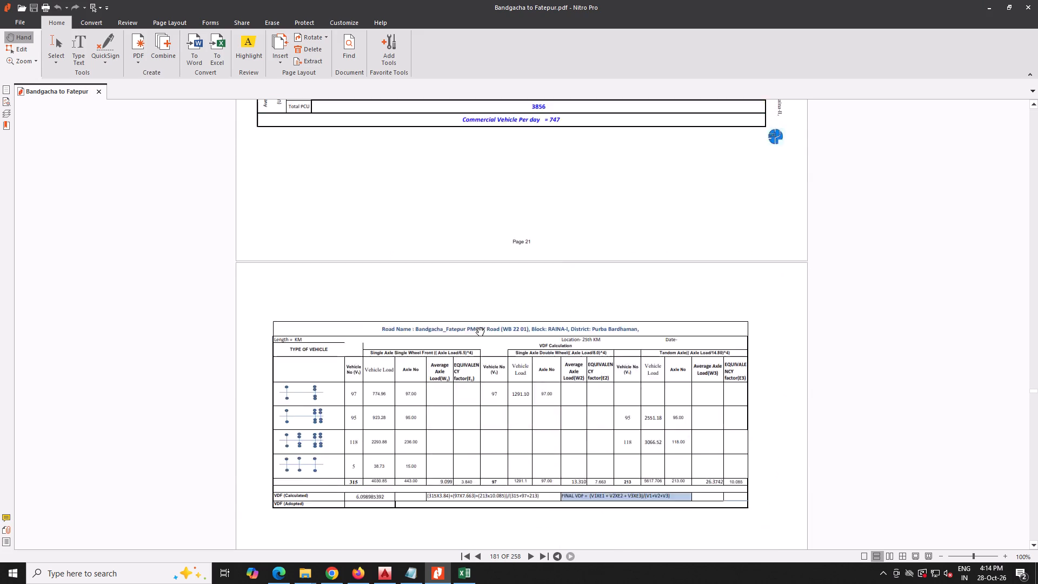
scroll(476, 327, down, 20)
scroll(476, 327, down, 20)
scroll(476, 327, down, 5)
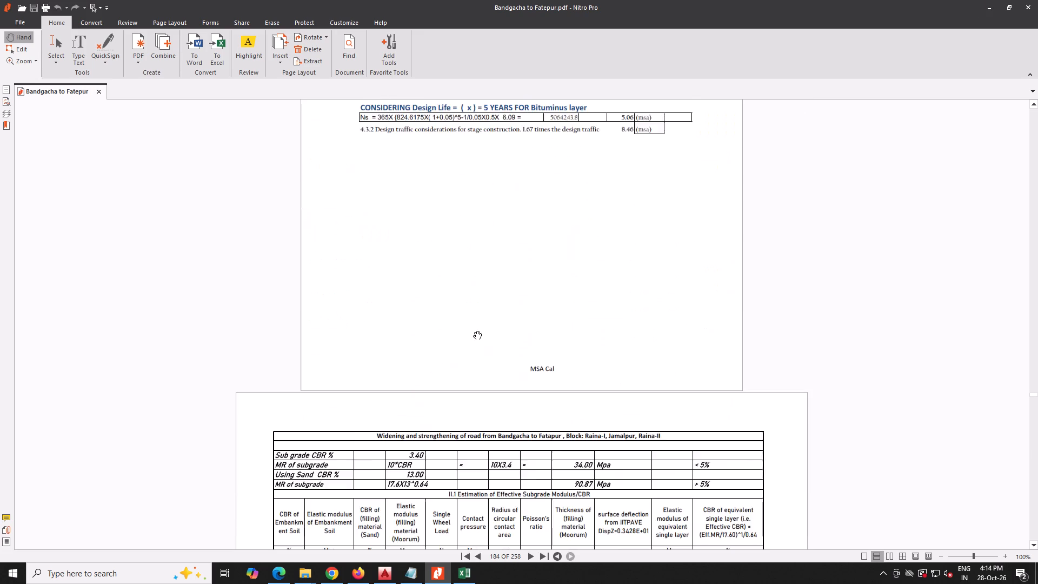
scroll(474, 331, down, 20)
scroll(474, 331, down, 20)
scroll(470, 332, up, 20)
scroll(470, 332, up, 12)
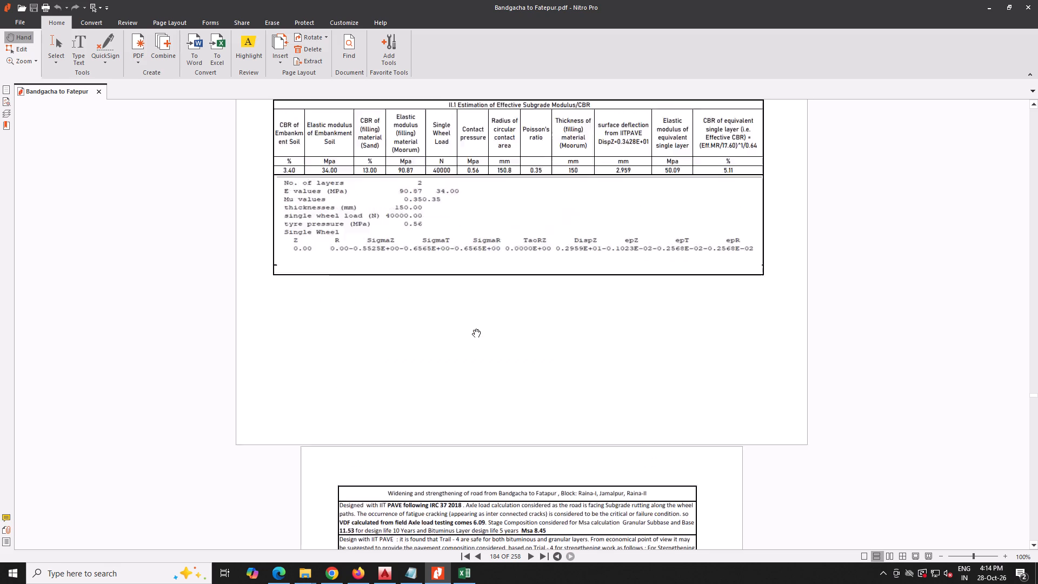
scroll(473, 329, up, 20)
scroll(473, 329, up, 8)
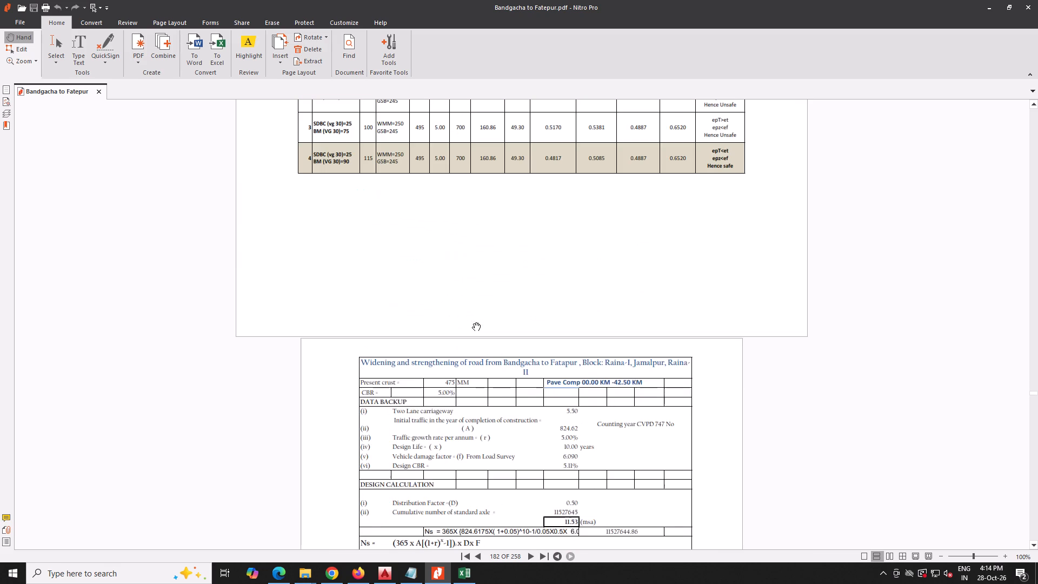
scroll(473, 323, down, 3)
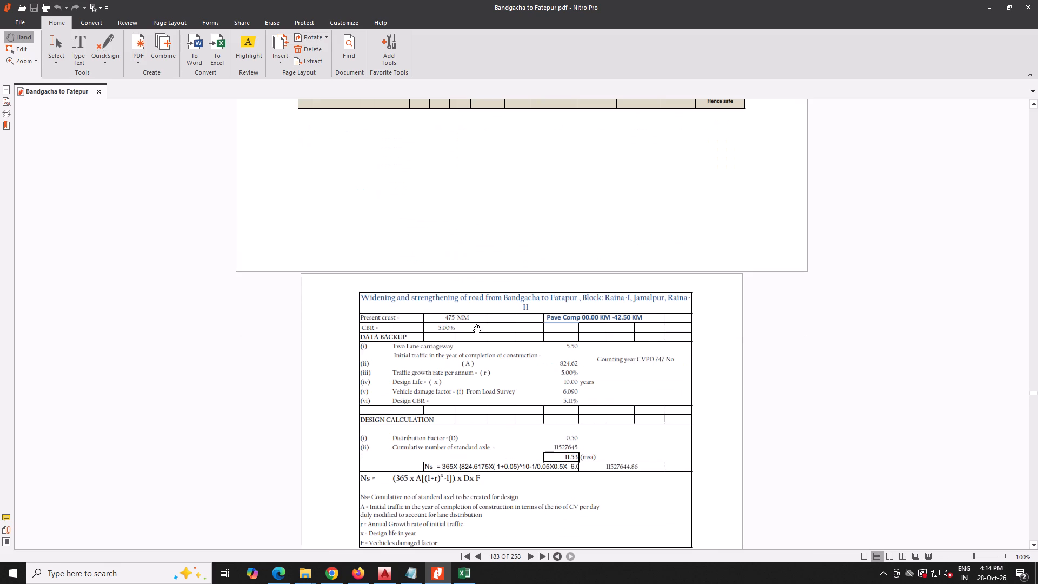
scroll(473, 324, up, 4)
scroll(473, 324, up, 20)
scroll(473, 324, up, 3)
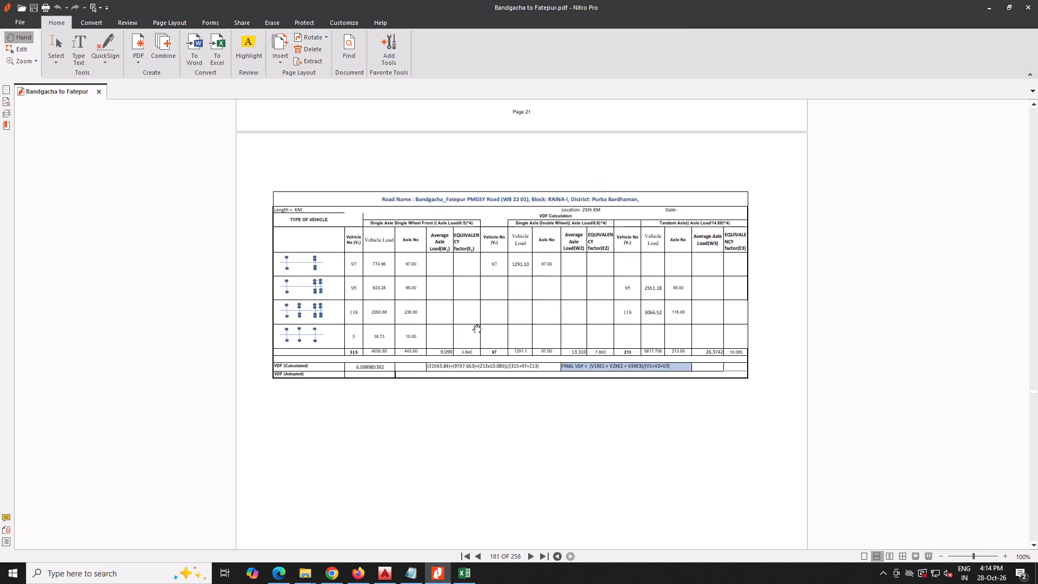
scroll(473, 324, up, 9)
scroll(307, 263, up, 5)
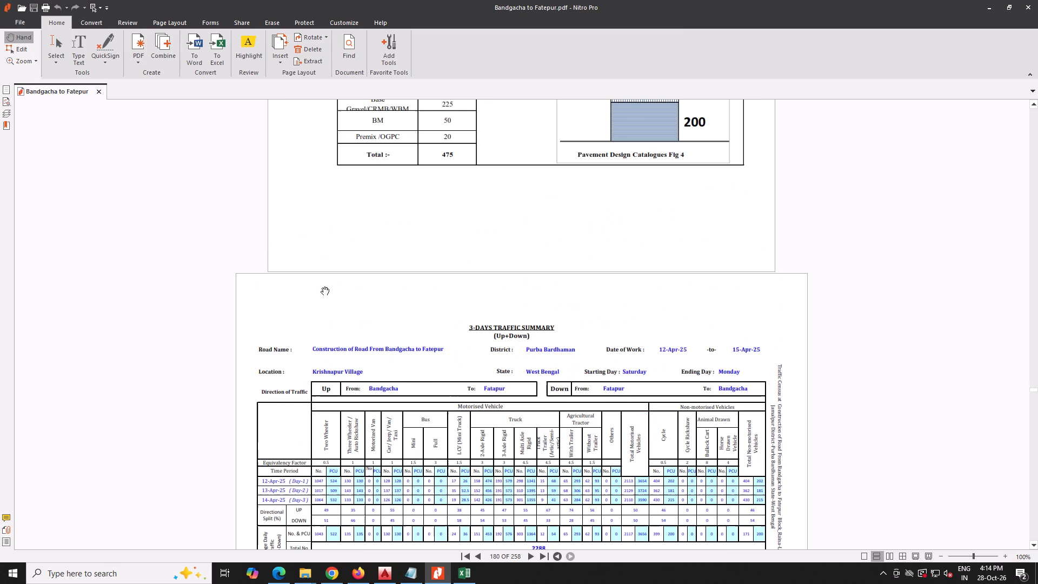
scroll(322, 287, up, 20)
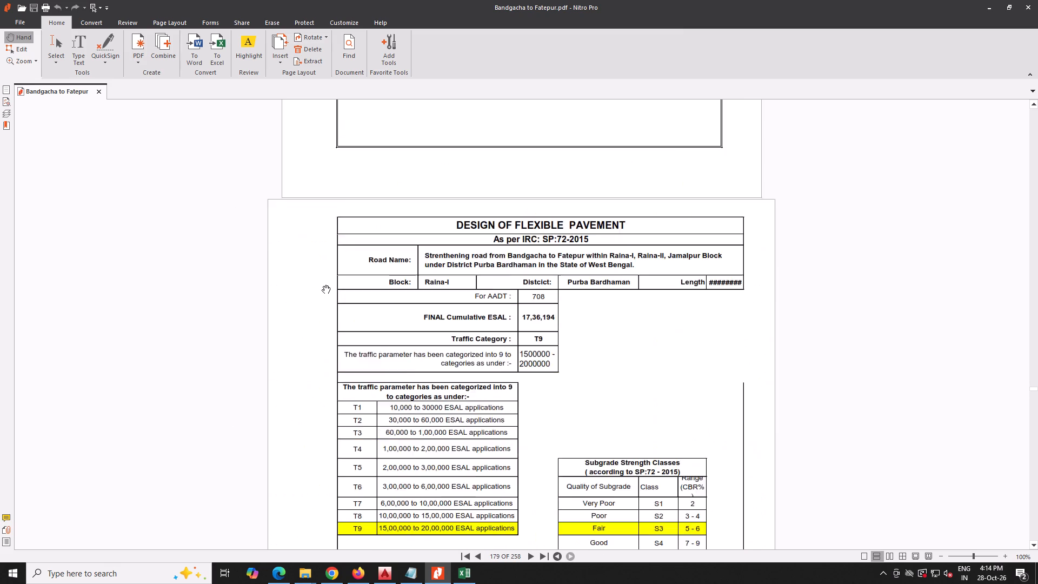
scroll(322, 285, up, 9)
Insert all pages of the 3 days Traffic Bandgacha to Fathpur PDF from the Traffic-Bandgacha-1 folder before the 3-Days Traffic Summary page.
scroll(324, 287, down, 15)
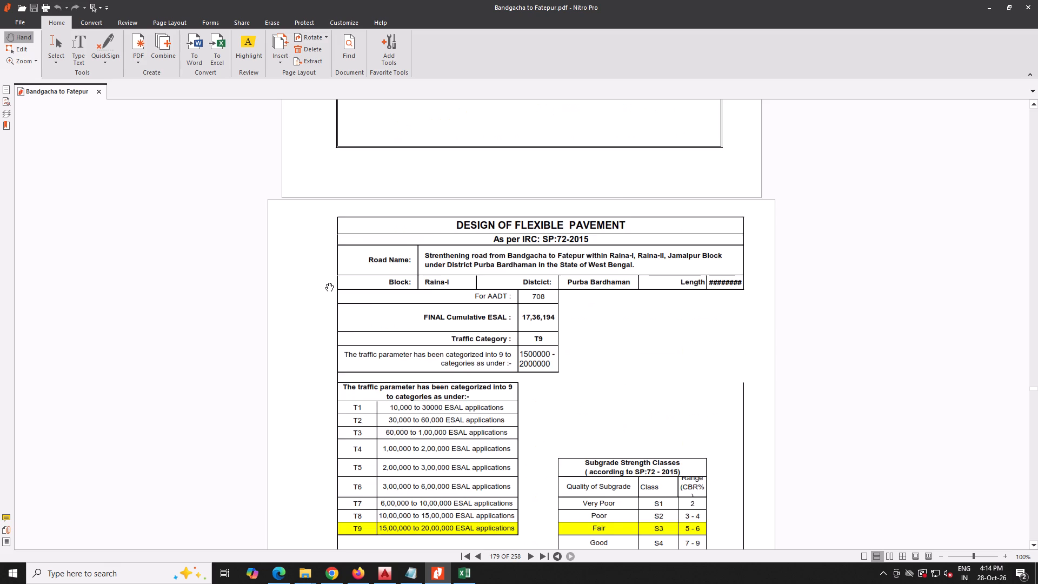
scroll(325, 283, down, 19)
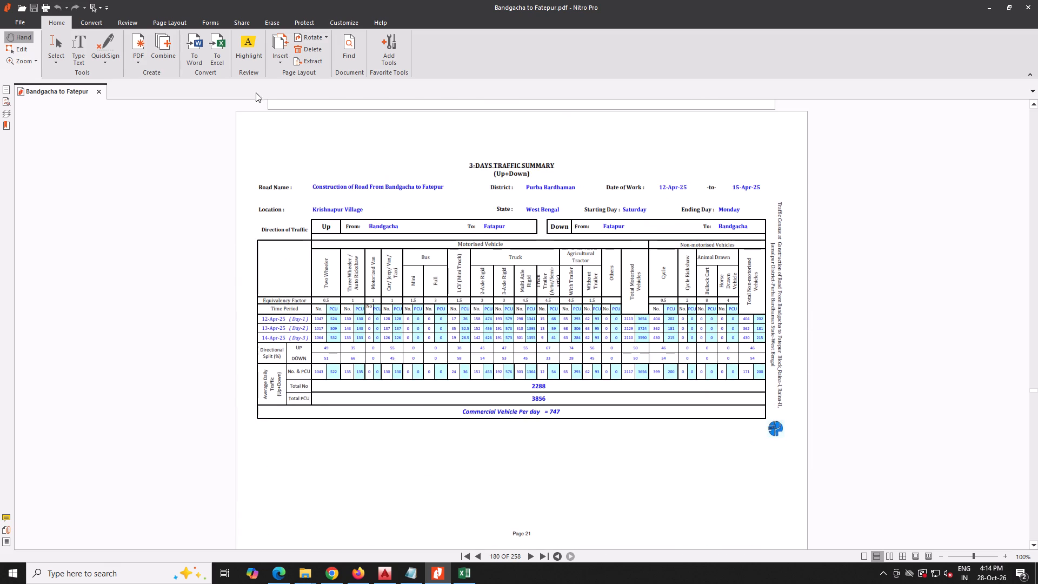
click(287, 65)
click(286, 75)
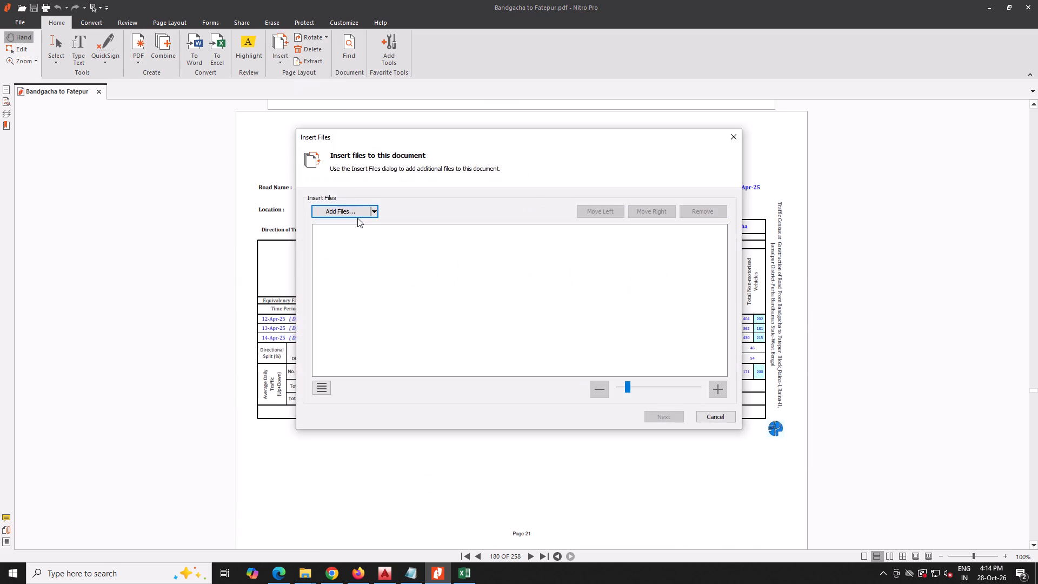
click(347, 210)
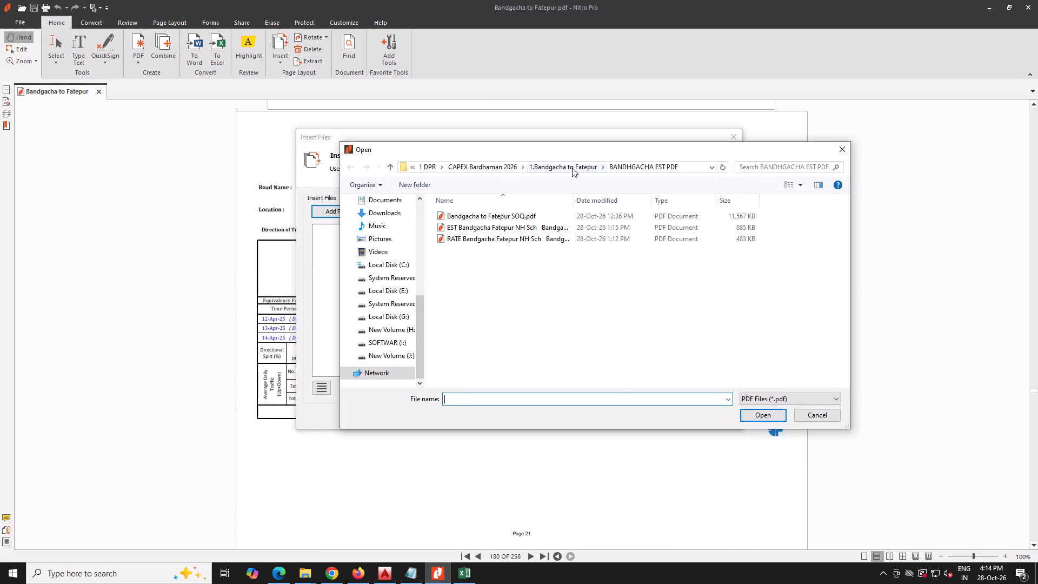
click(571, 167)
double_click(495, 218)
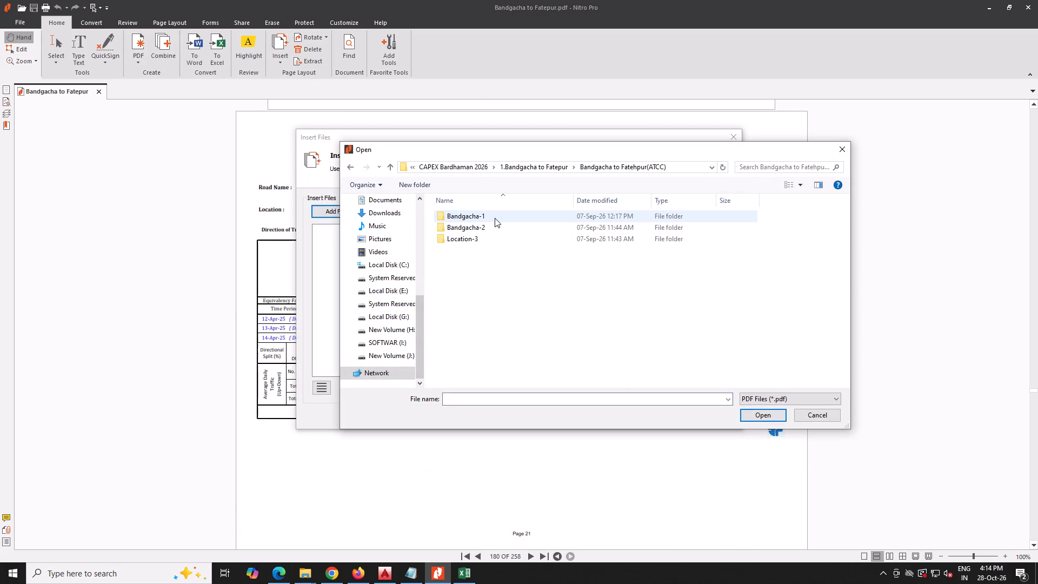
click(551, 169)
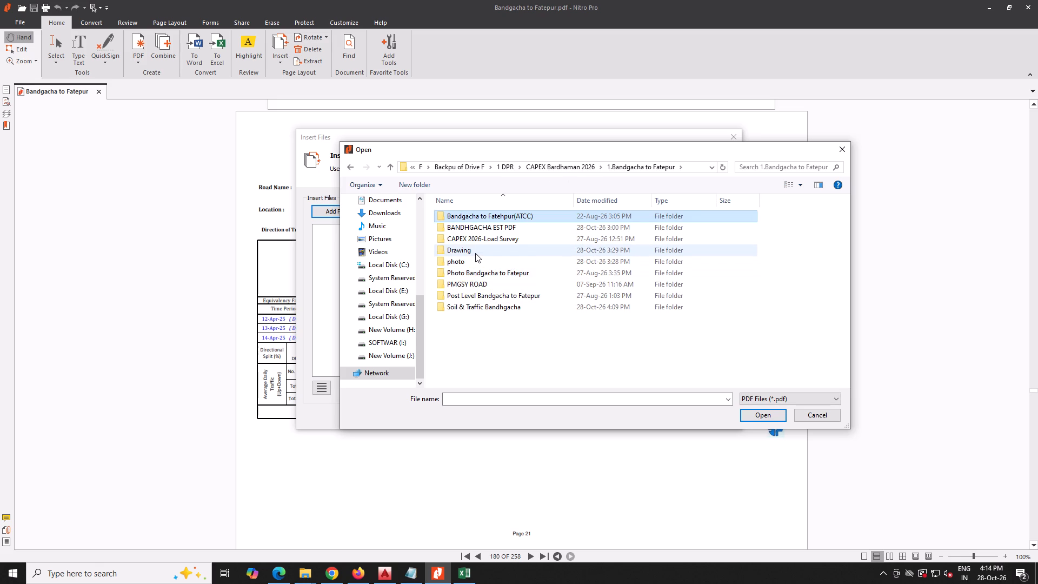
double_click(478, 306)
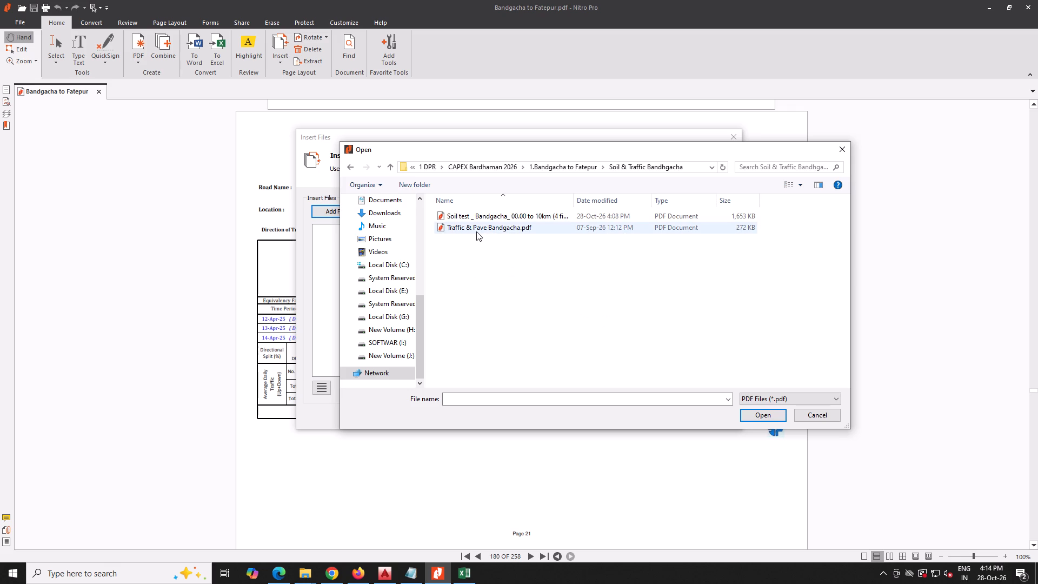
click(574, 169)
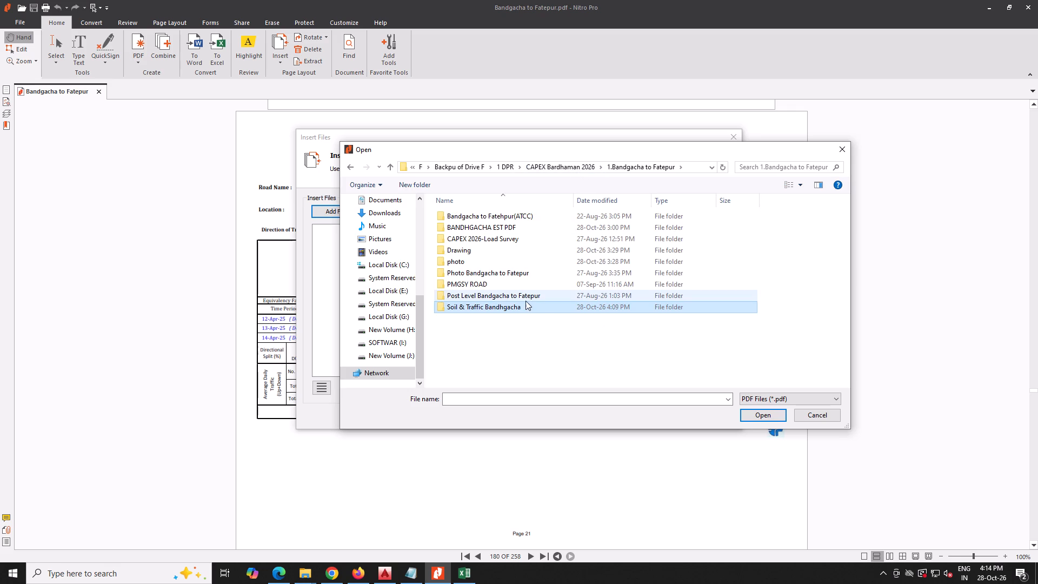
double_click(473, 242)
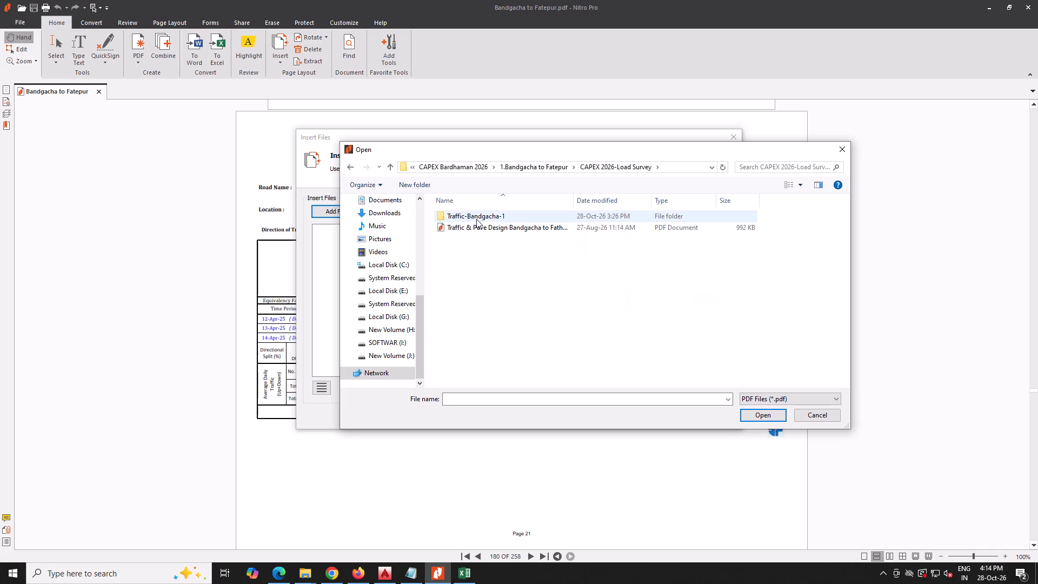
double_click(476, 219)
double_click(476, 218)
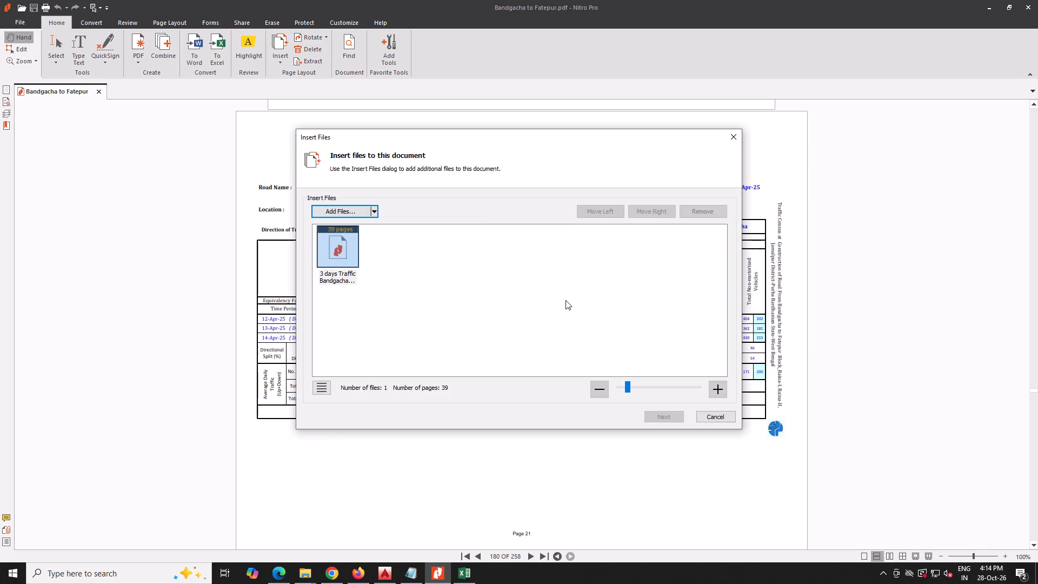
click(664, 419)
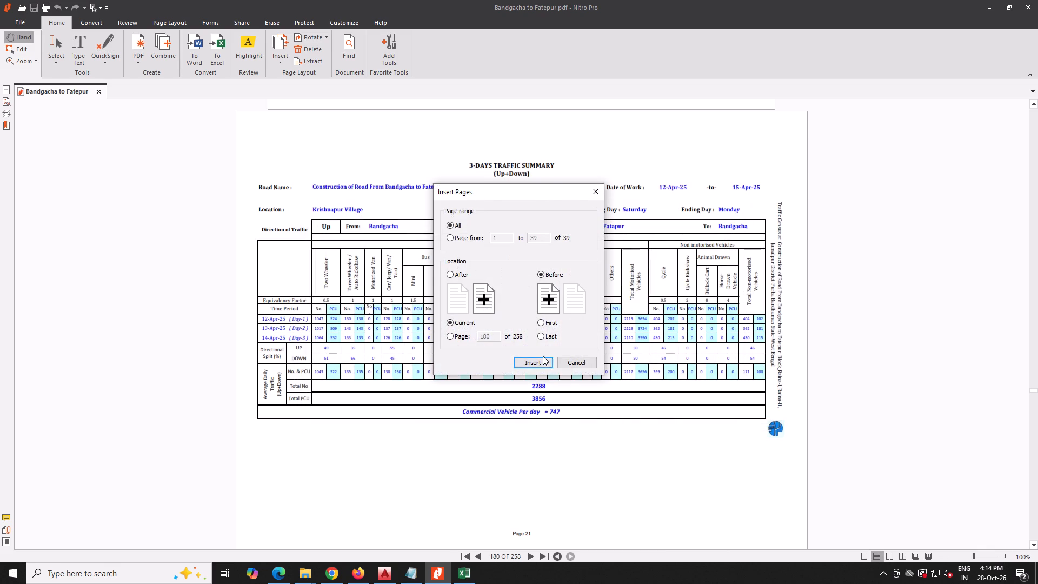
click(537, 361)
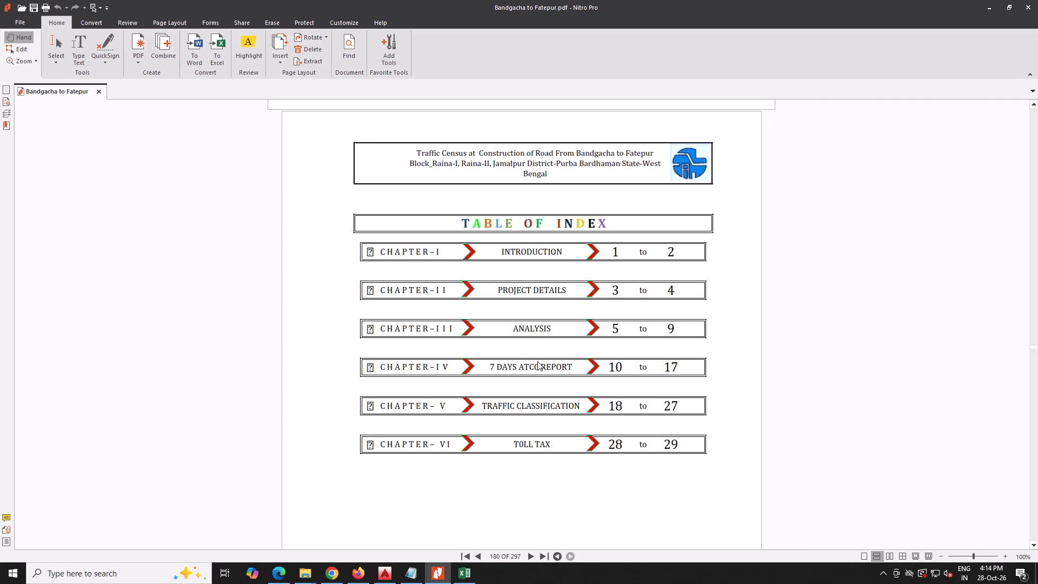
Save the Bandgacha to Fatepur PDF with the inserted traffic census pages.
click(29, 8)
Insert the Soil test Bandgacha 00.00 to 10km PDF from the Soil & Traffic Bandhgacha folder before the Traffic Census & Pavement Design title page.
scroll(483, 439, up, 19)
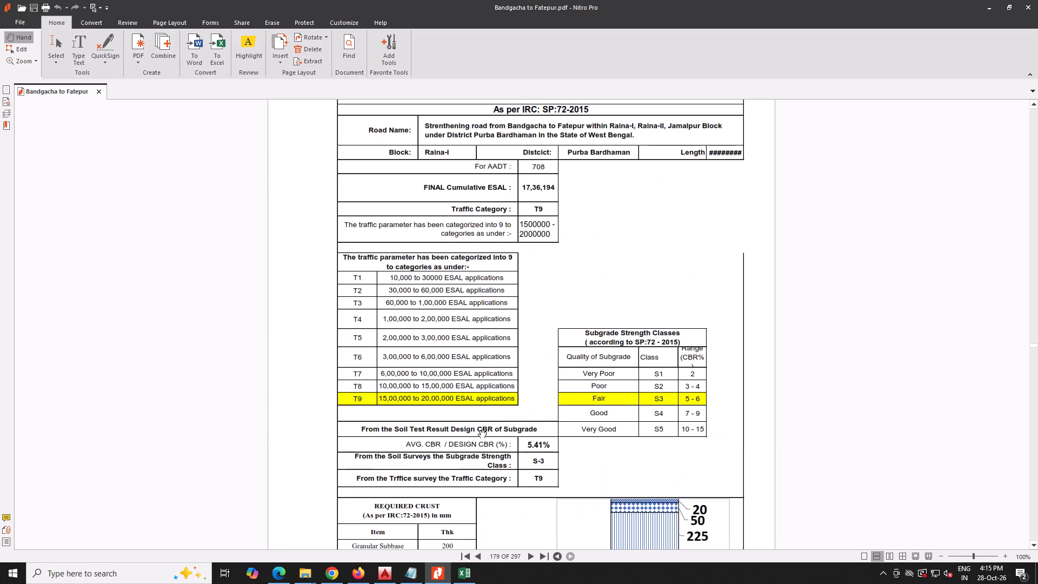
key(Left)
key(Left)
scroll(478, 429, down, 12)
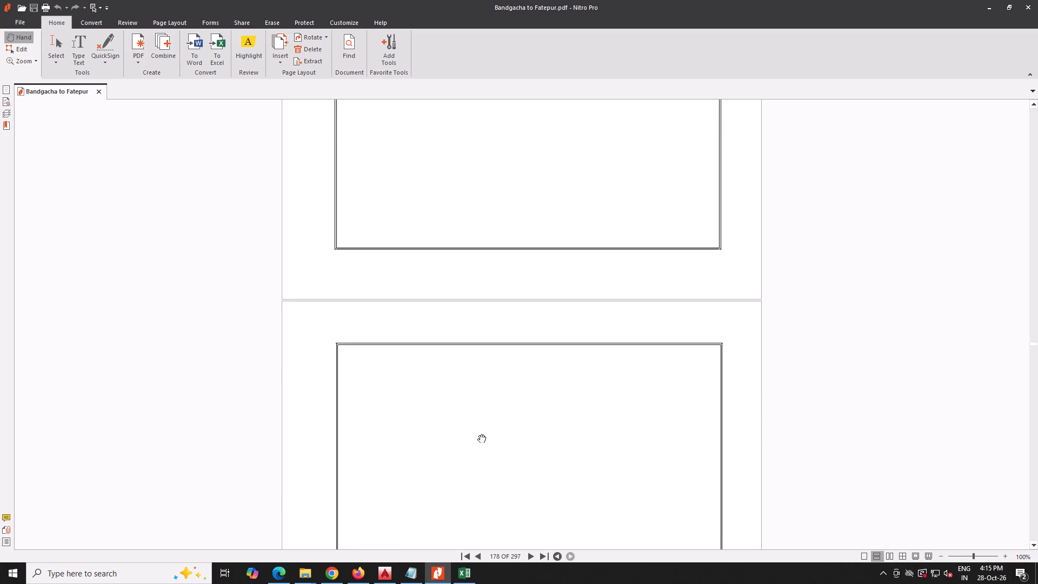
scroll(478, 434, down, 7)
click(277, 58)
click(296, 72)
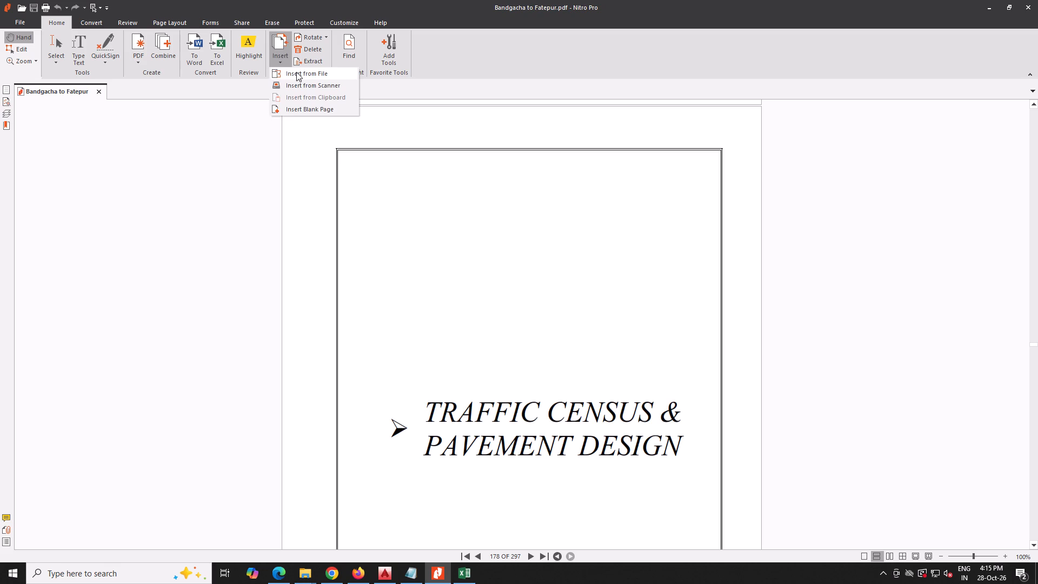
click(350, 207)
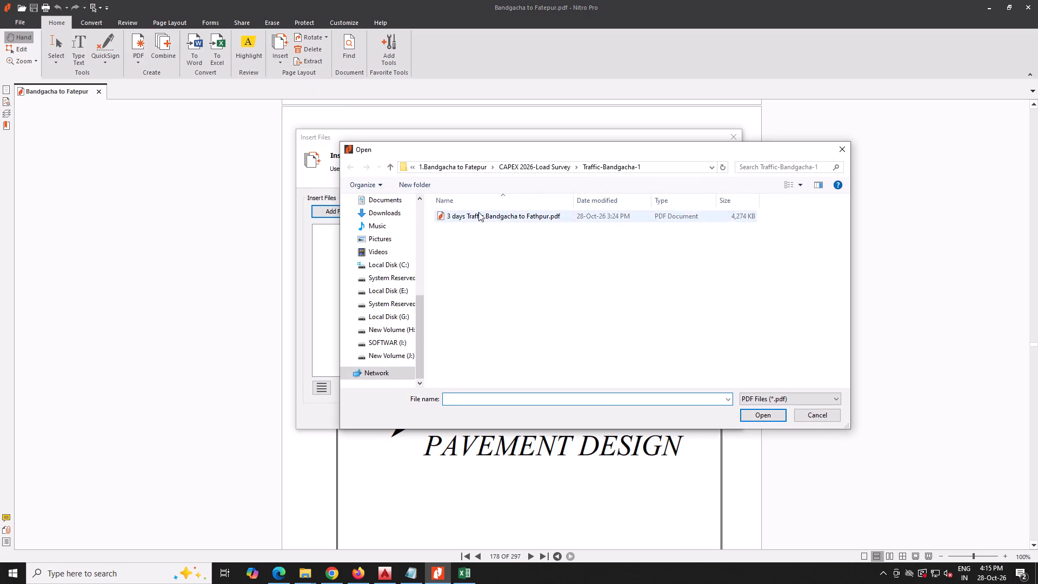
click(537, 170)
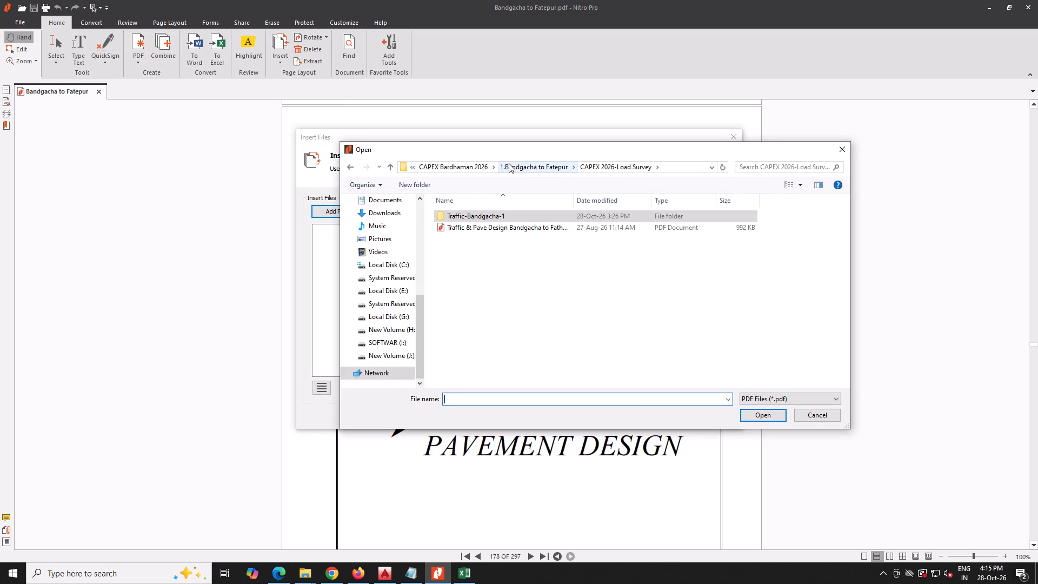
click(521, 163)
double_click(473, 309)
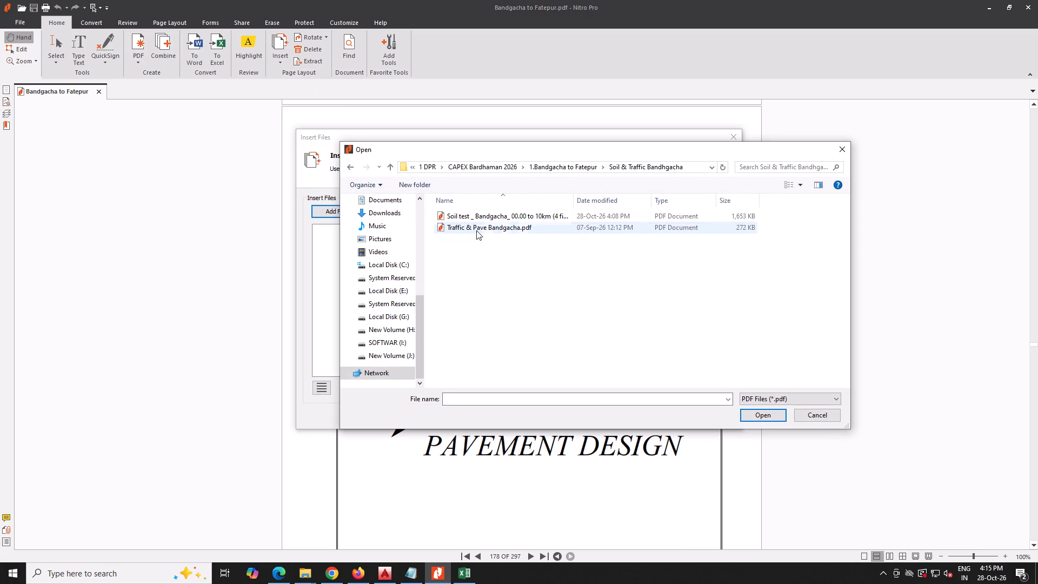
double_click(478, 220)
click(660, 415)
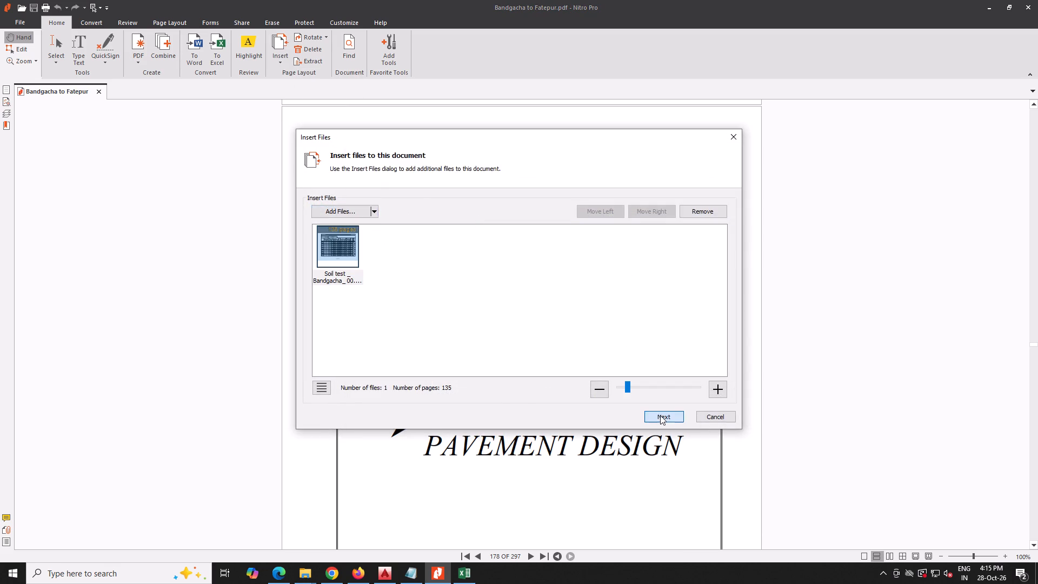
click(538, 366)
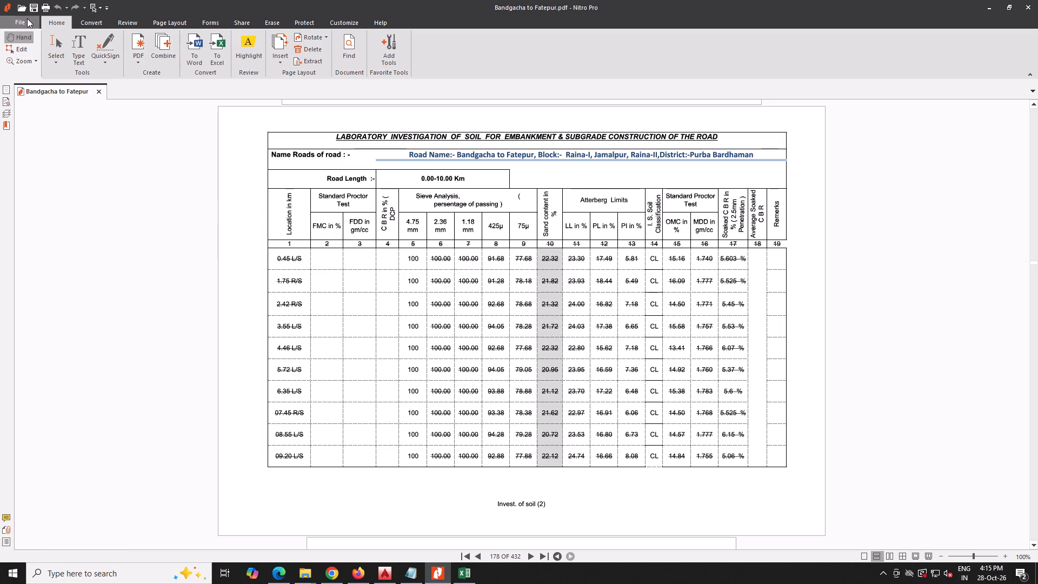
Save the Bandgacha to Fatepur PDF with the inserted soil test pages.
click(35, 4)
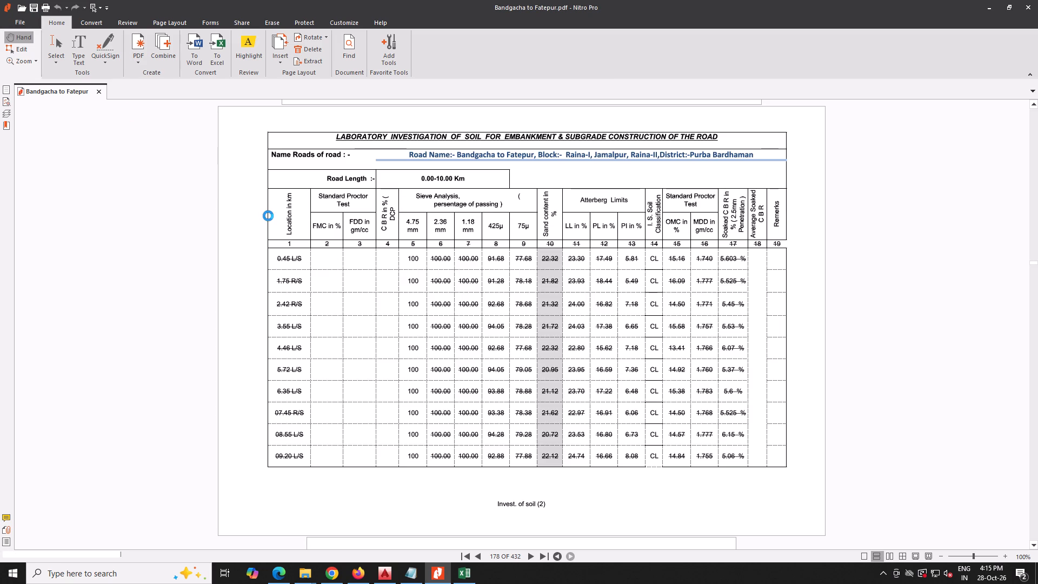
Examine the inserted soil test pages and close the Bandgacha to Fatepur PDF.
scroll(412, 265, down, 12)
scroll(417, 271, down, 11)
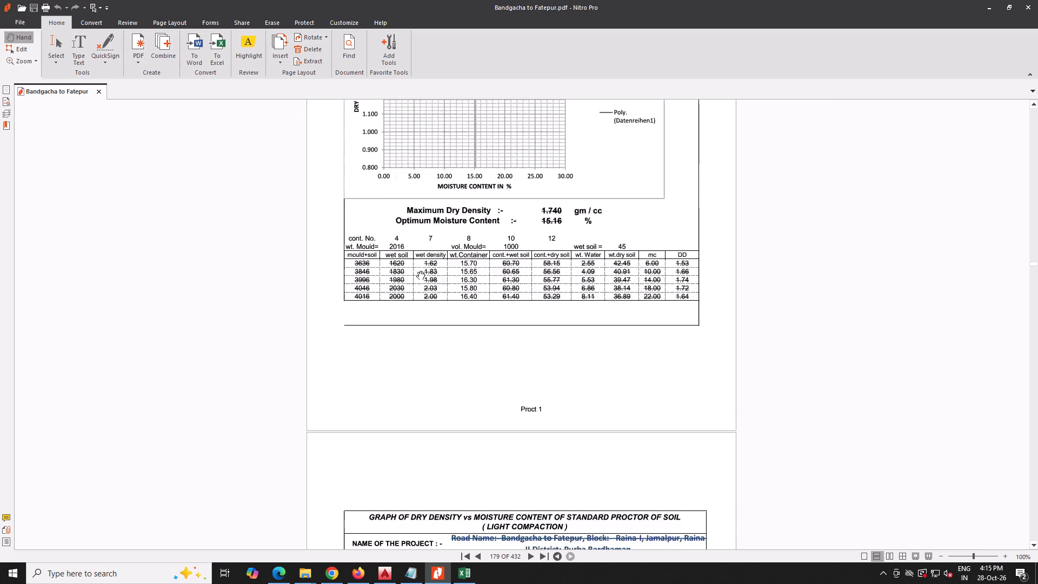
scroll(417, 271, down, 8)
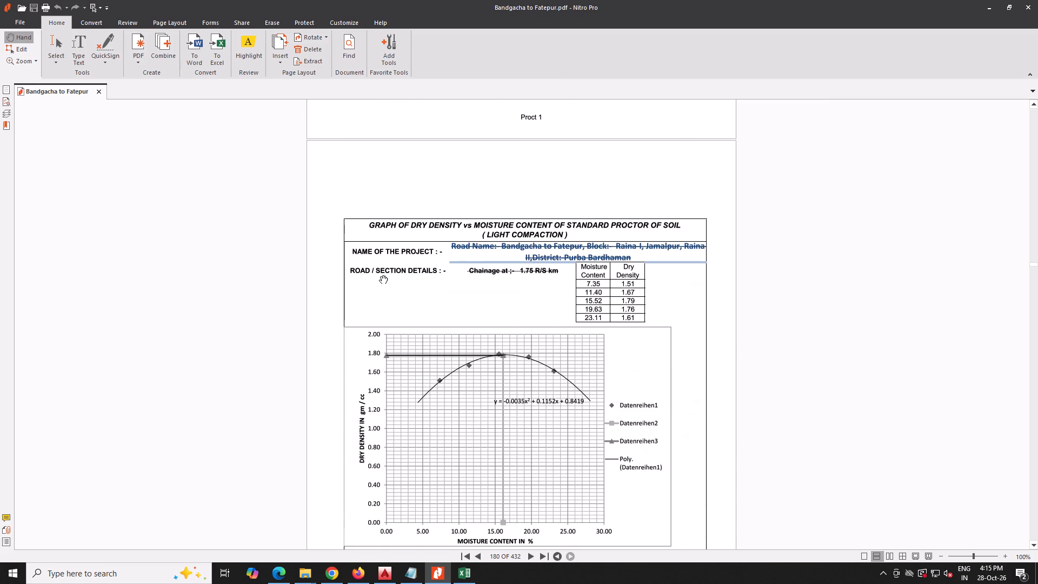
scroll(379, 277, down, 4)
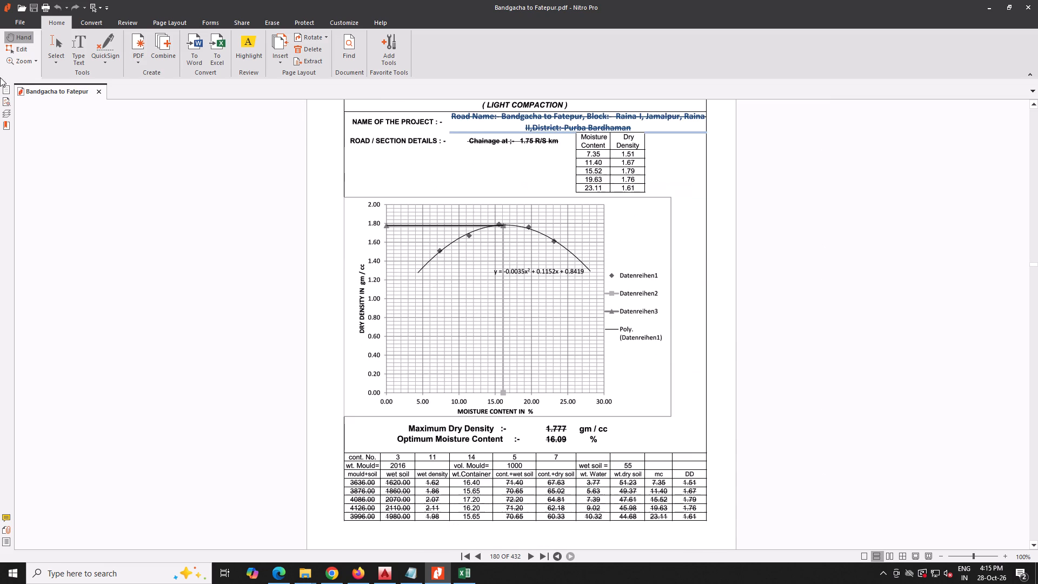
click(97, 90)
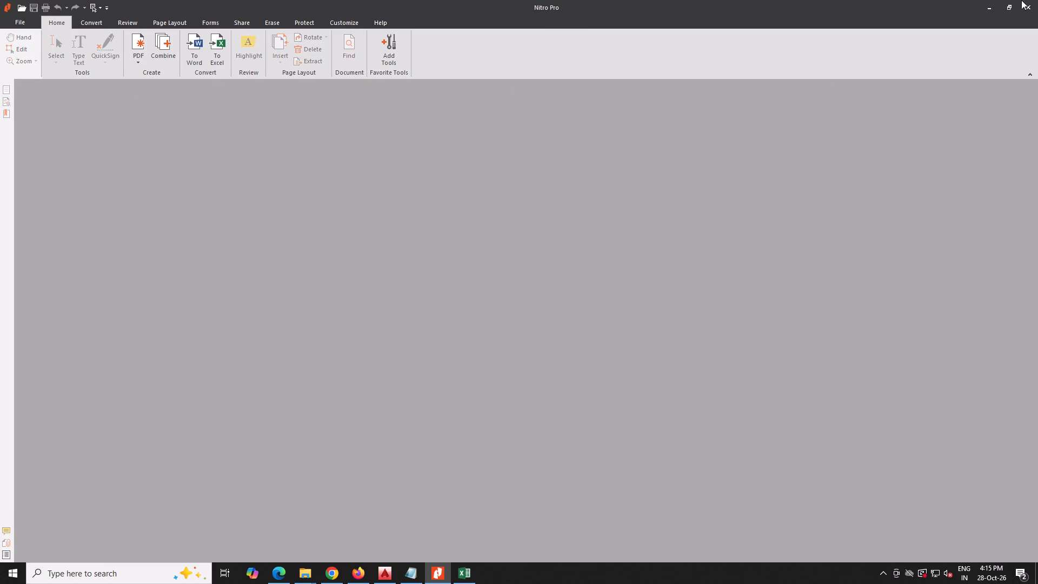
Switch to File Explorer and open the Drawing folder inside 1.Bandgacha to Fatepur.
click(993, 6)
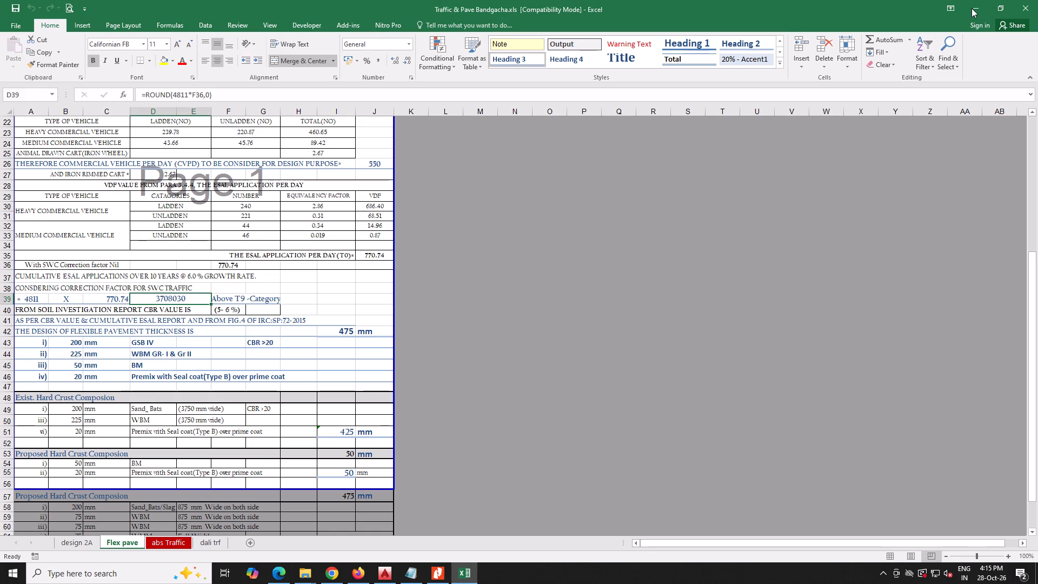
click(972, 8)
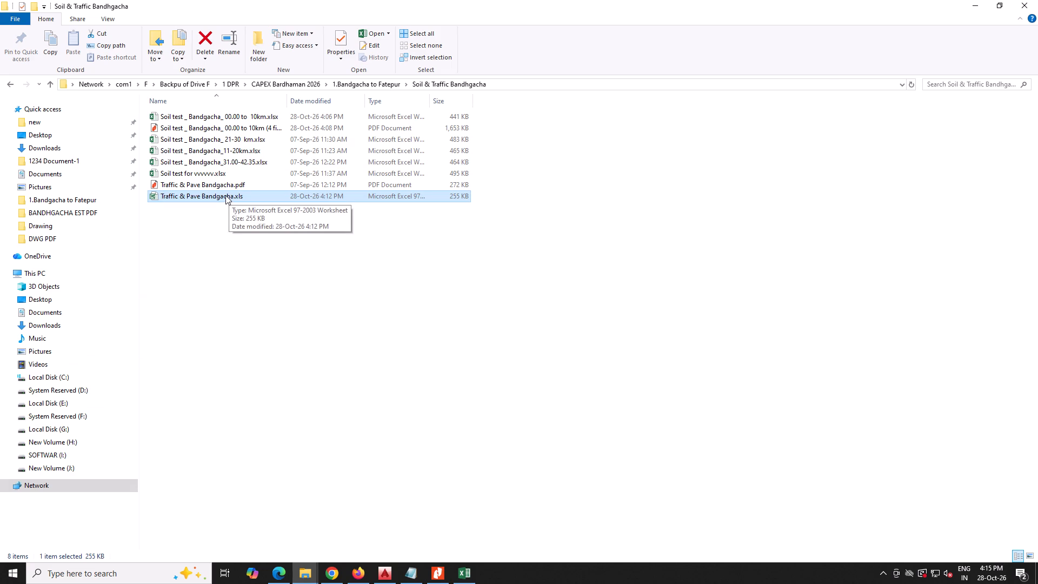
click(222, 187)
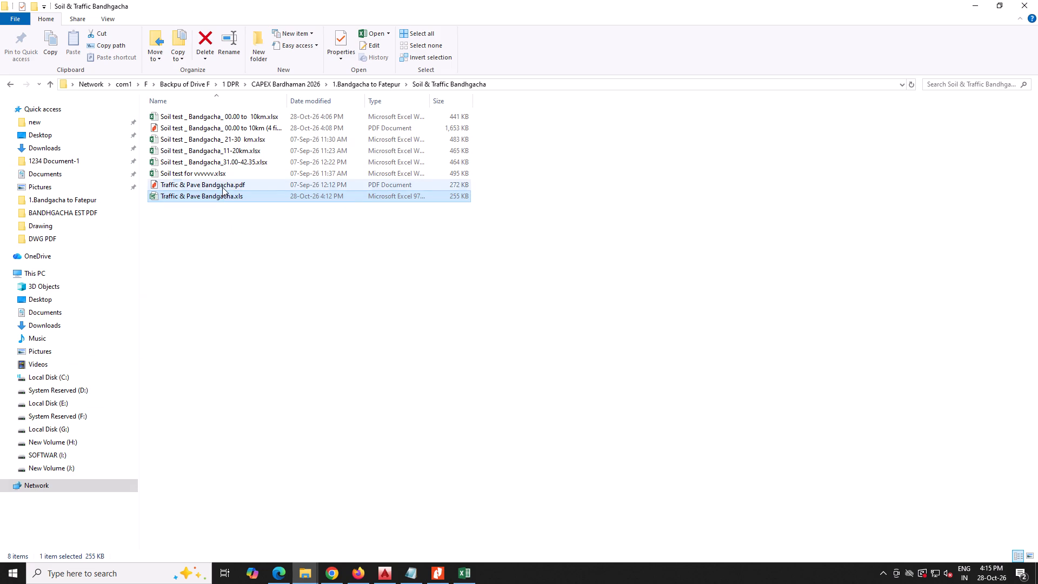
click(355, 86)
double_click(204, 156)
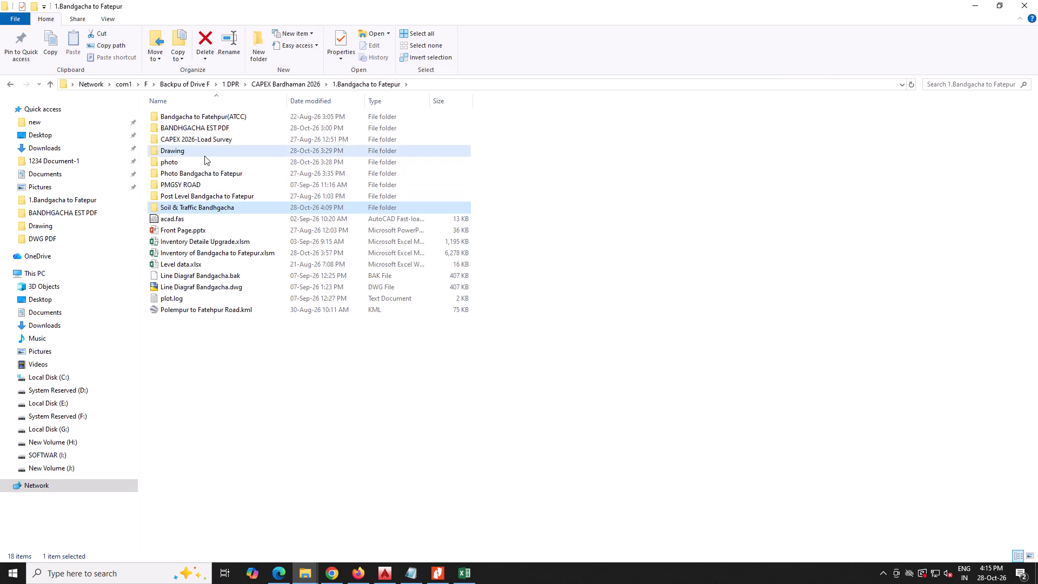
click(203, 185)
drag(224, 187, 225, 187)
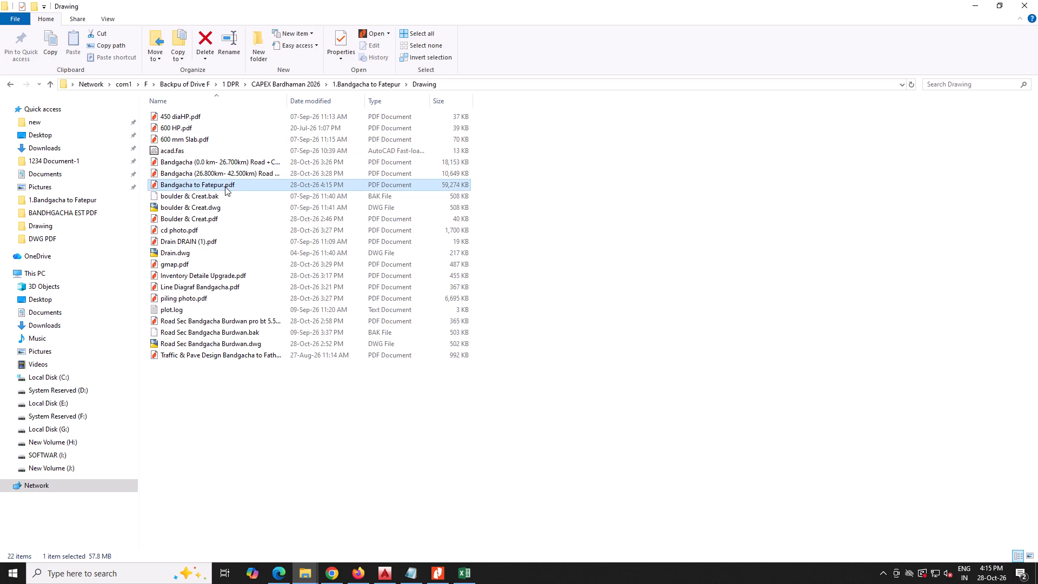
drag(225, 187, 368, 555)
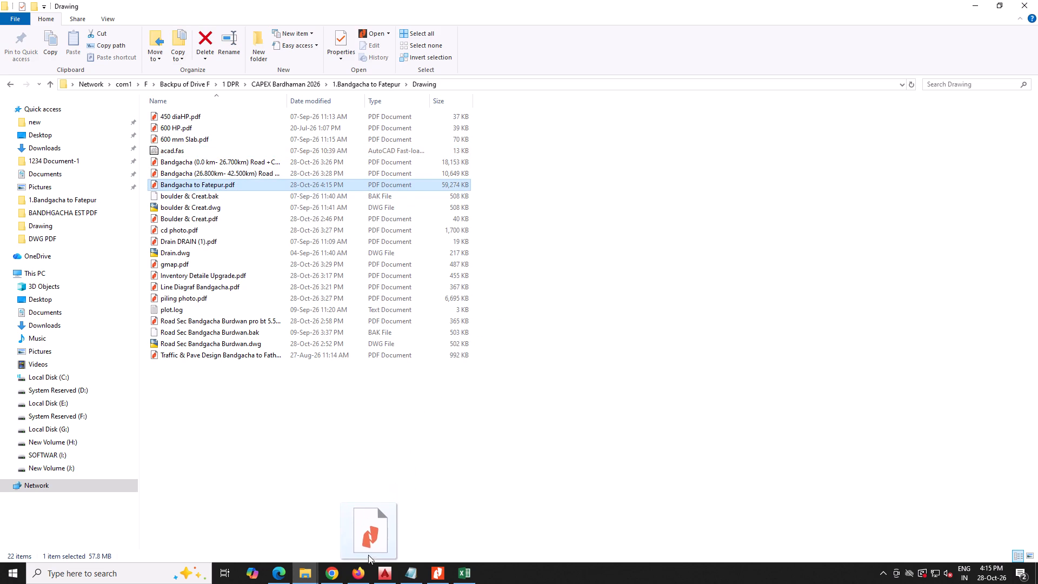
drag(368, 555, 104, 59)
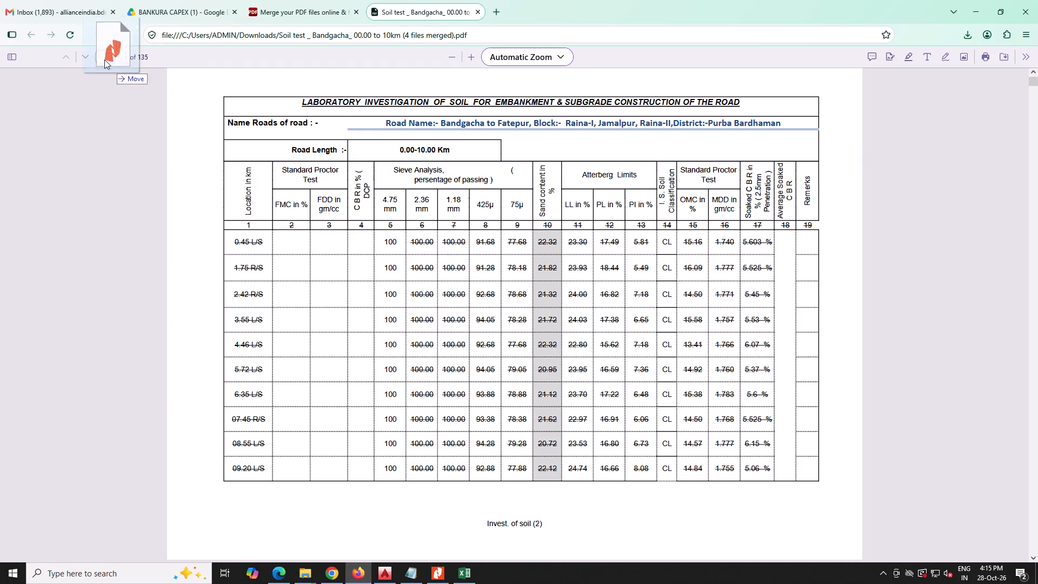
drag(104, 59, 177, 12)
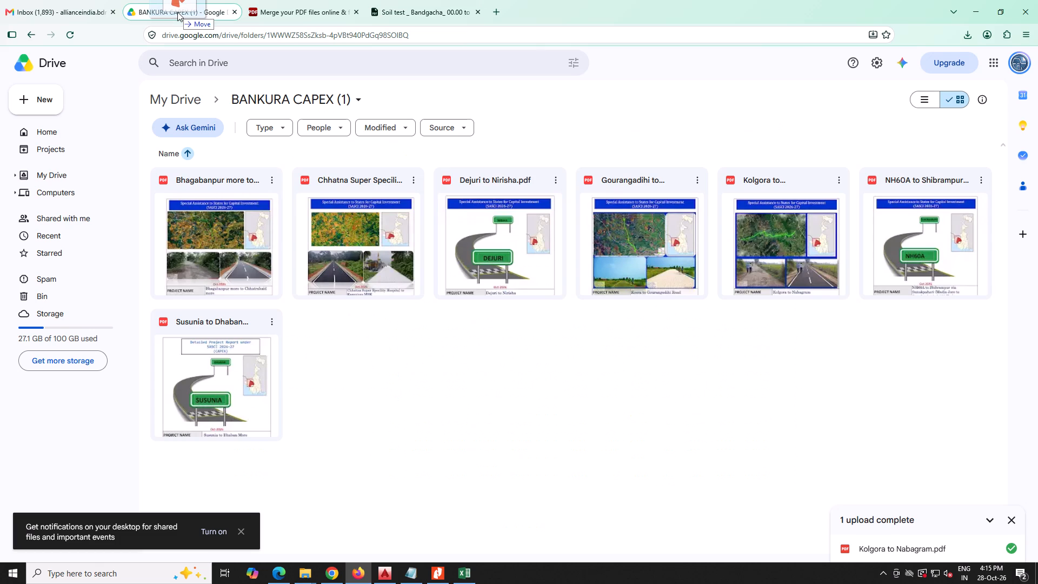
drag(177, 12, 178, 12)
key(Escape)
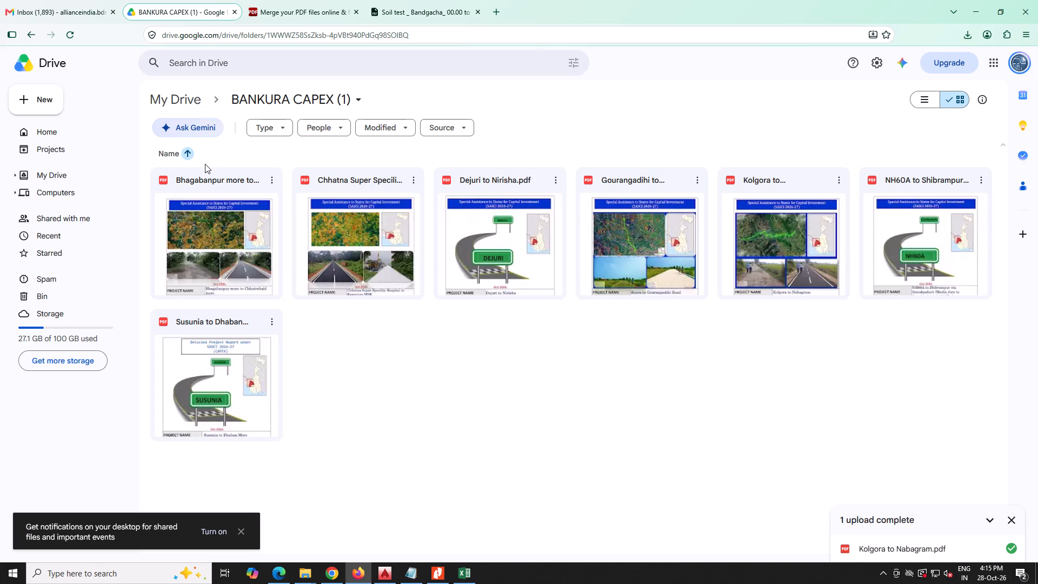
Go from the BANKURA CAPEX (1) folder up to My Drive in Google Drive.
click(187, 103)
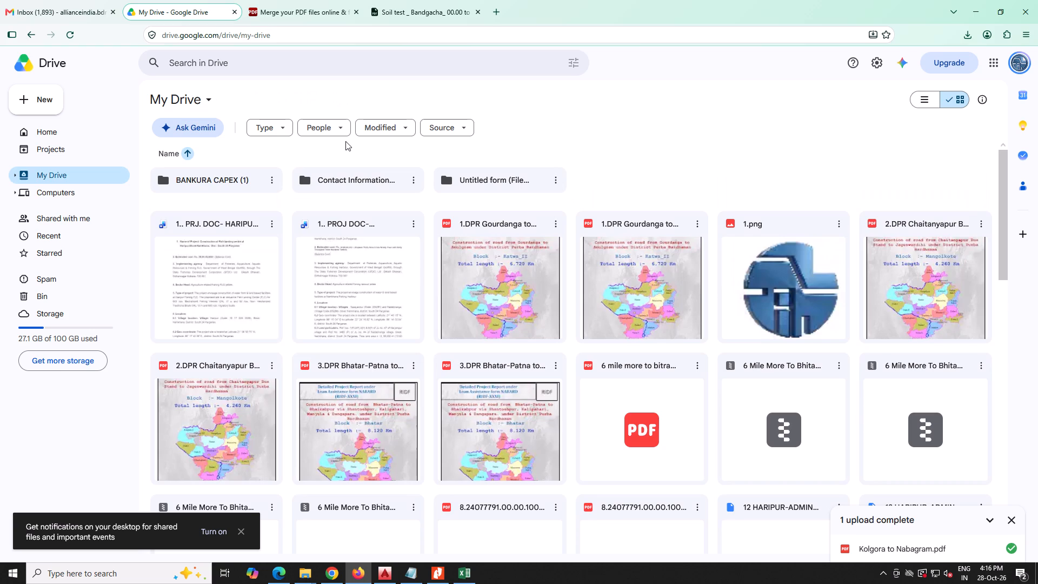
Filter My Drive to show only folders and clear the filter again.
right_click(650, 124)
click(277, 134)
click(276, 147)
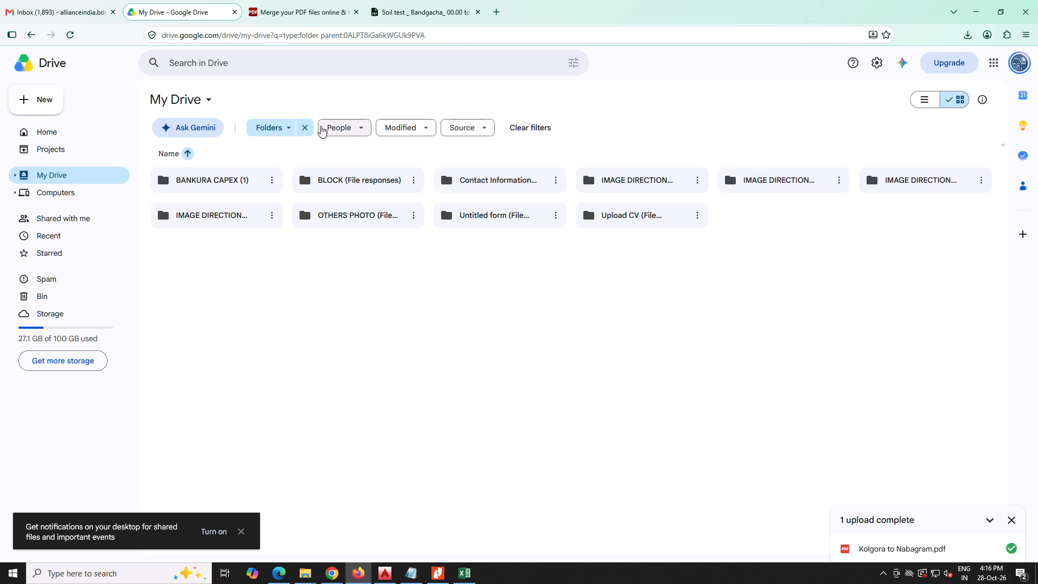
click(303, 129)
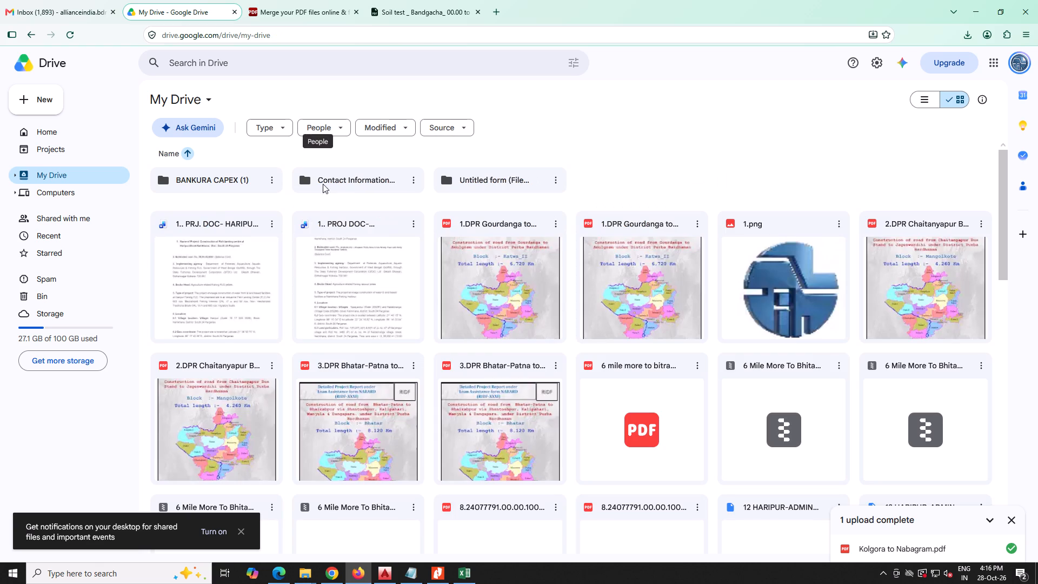
Create a new folder named Purba Burdwan on the desktop.
click(311, 579)
click(1037, 583)
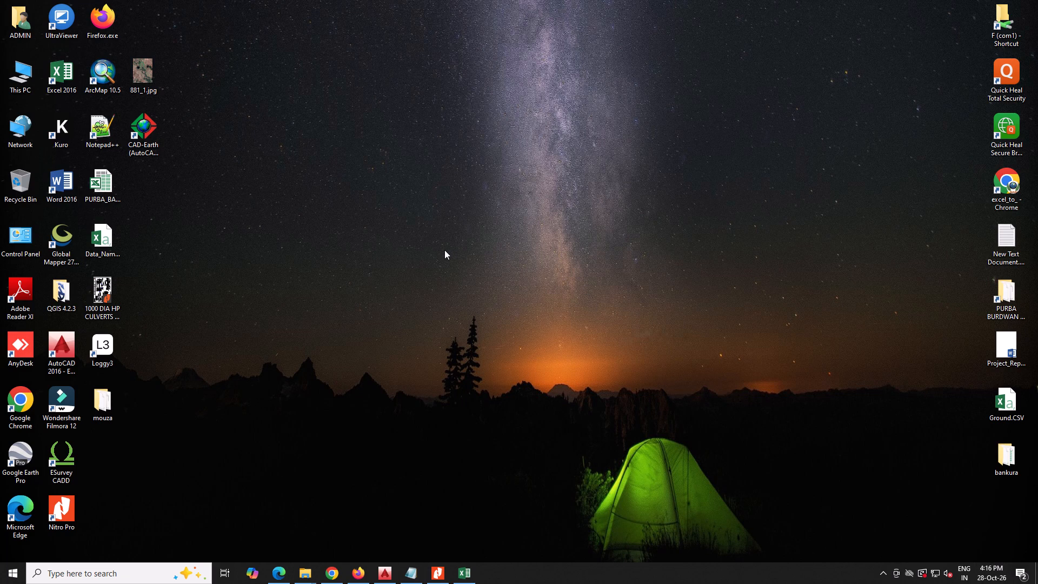
right_click(444, 250)
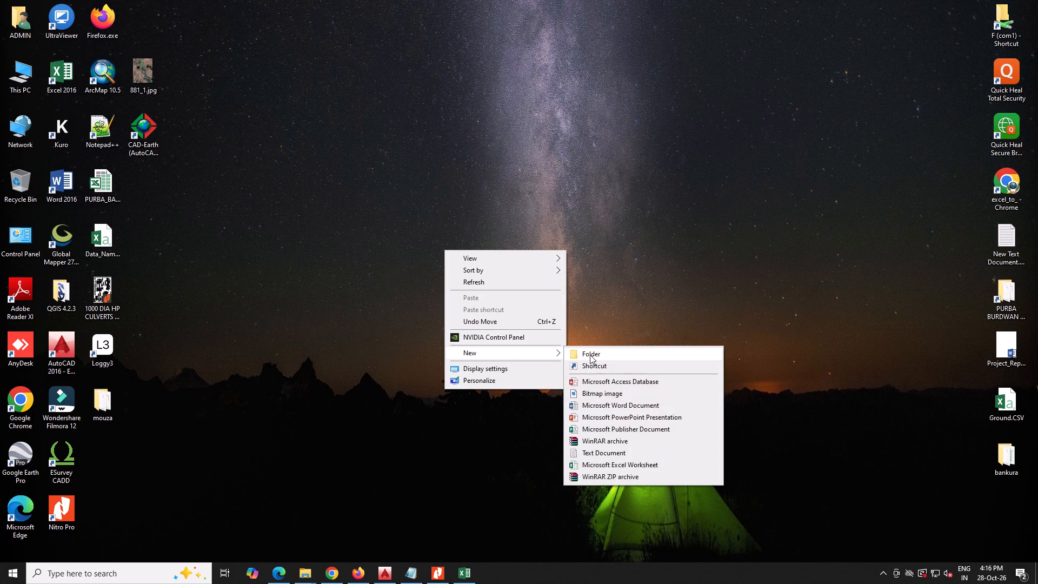
click(590, 355)
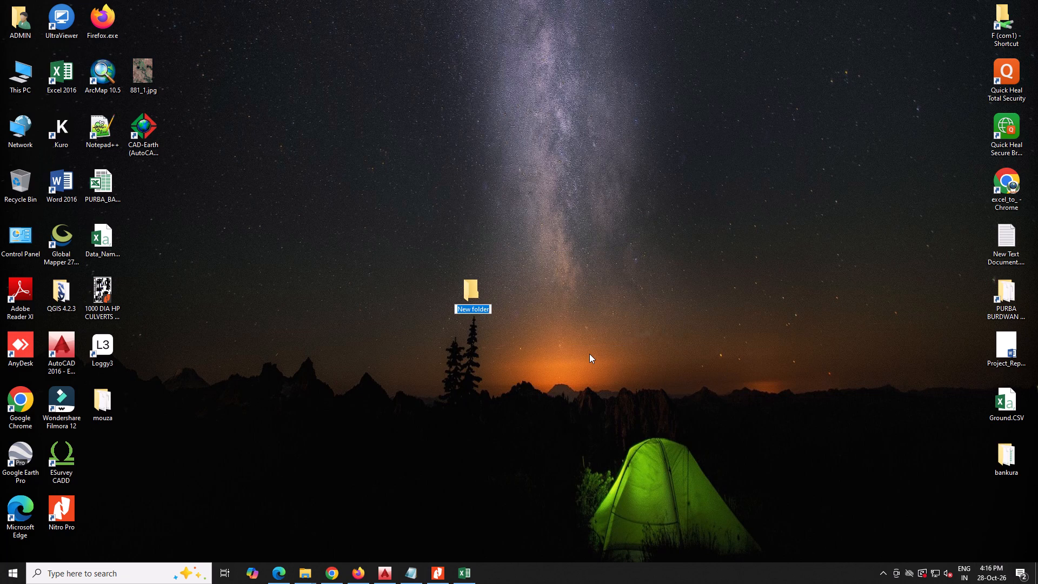
text(Purba B)
text(urdwan)
click(578, 349)
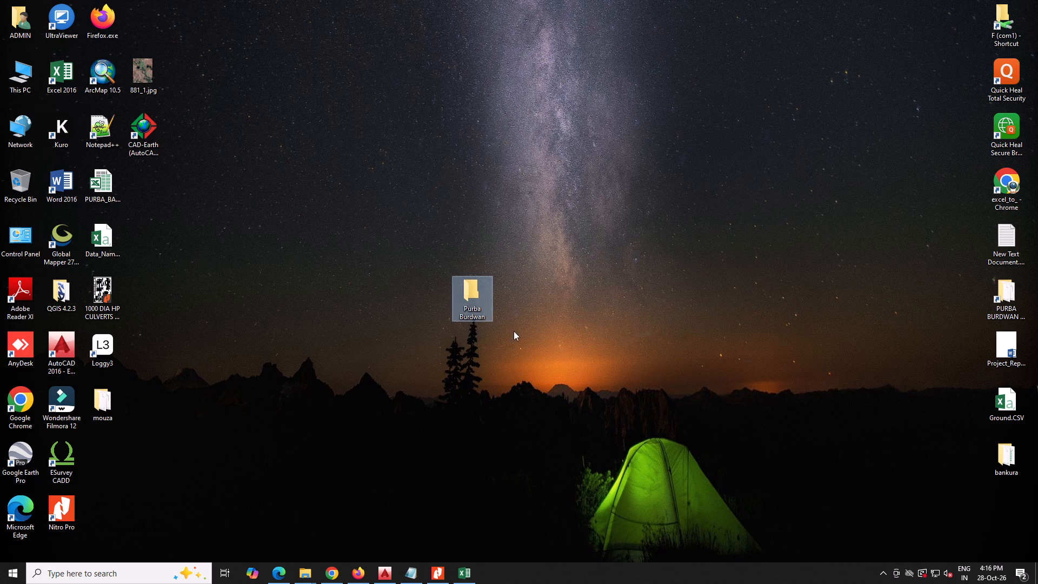
Upload the Purba Burdwan folder from the desktop to My Drive in Google Drive and reload the page.
drag(468, 301, 350, 570)
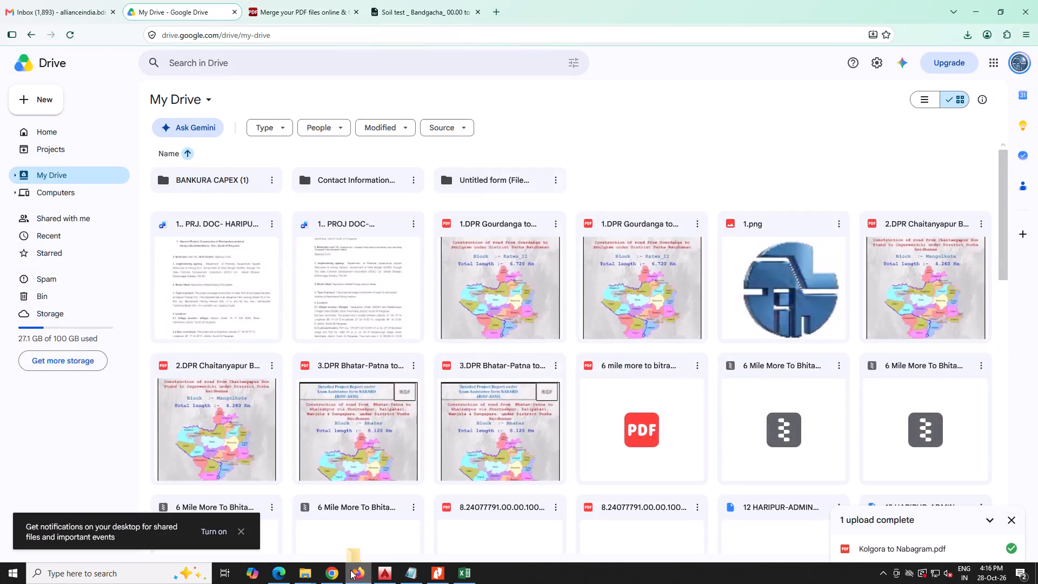
drag(350, 570, 311, 343)
scroll(293, 300, up, 9)
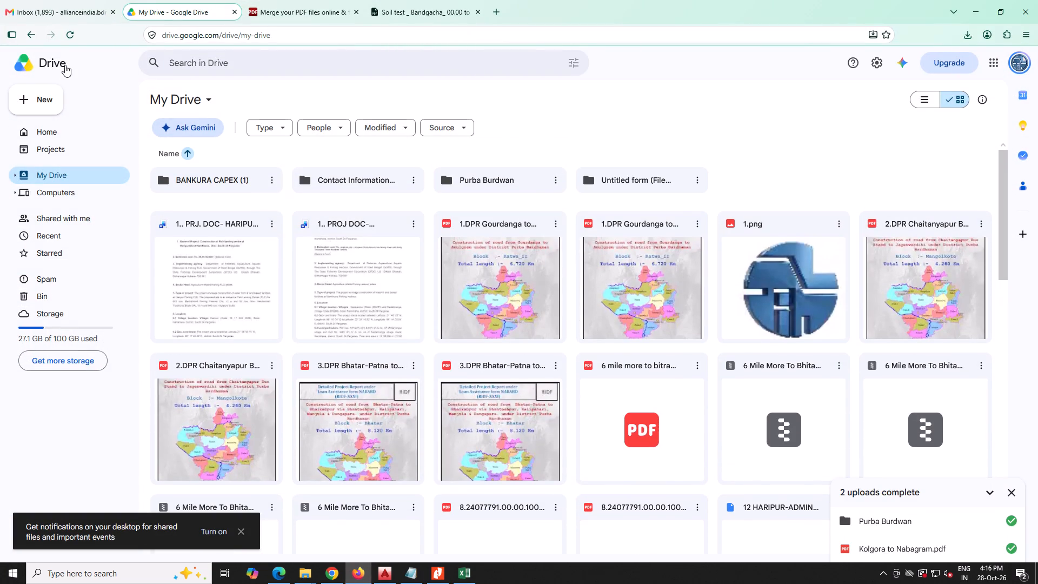
click(69, 36)
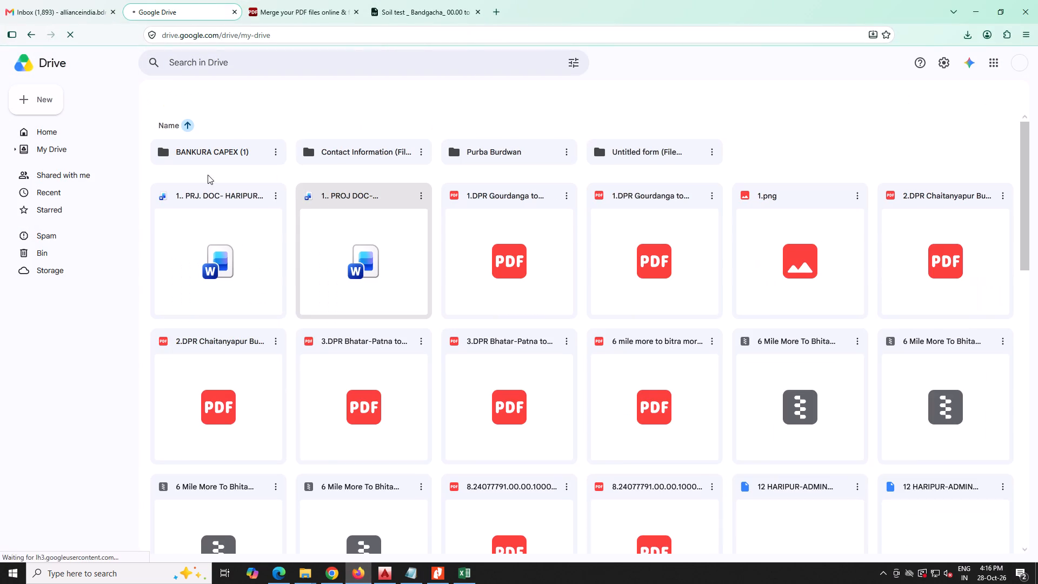
Upload Bandgacha to Fatepur.pdf from the Drawing folder into the Purba Burdwan folder on Google Drive and reload the page.
double_click(491, 176)
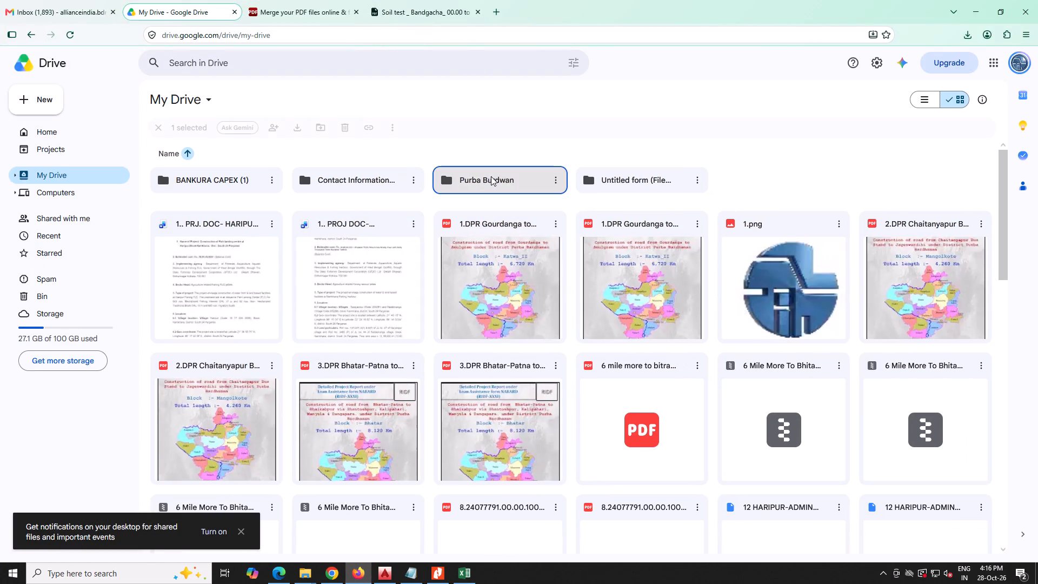
click(304, 583)
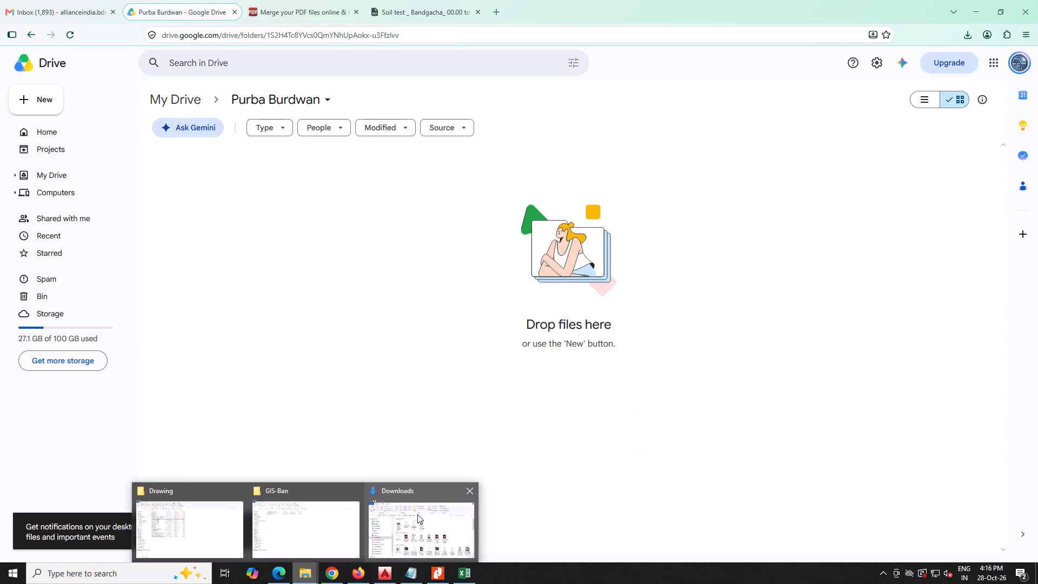
click(195, 517)
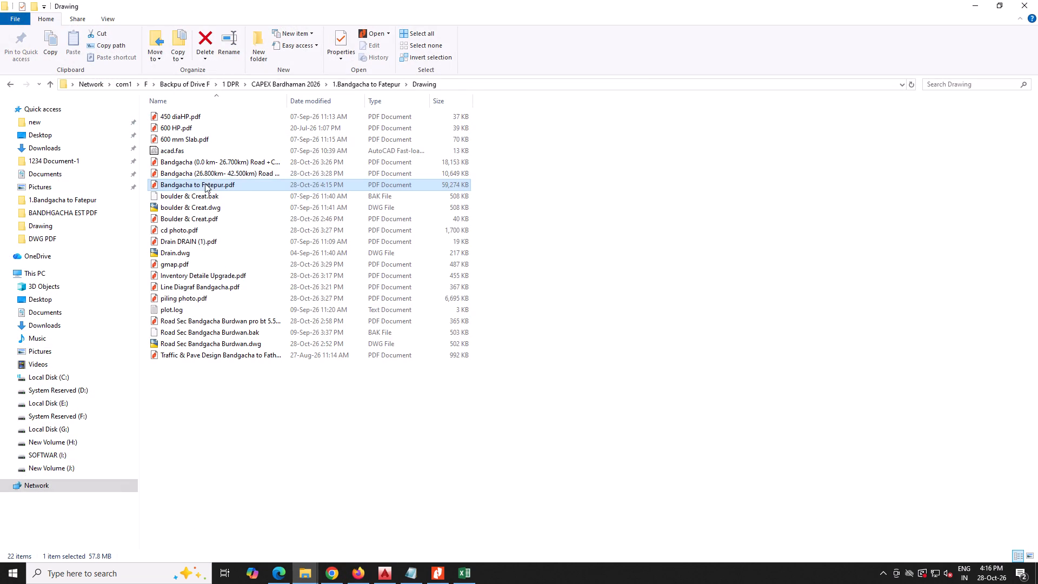
drag(205, 183, 353, 565)
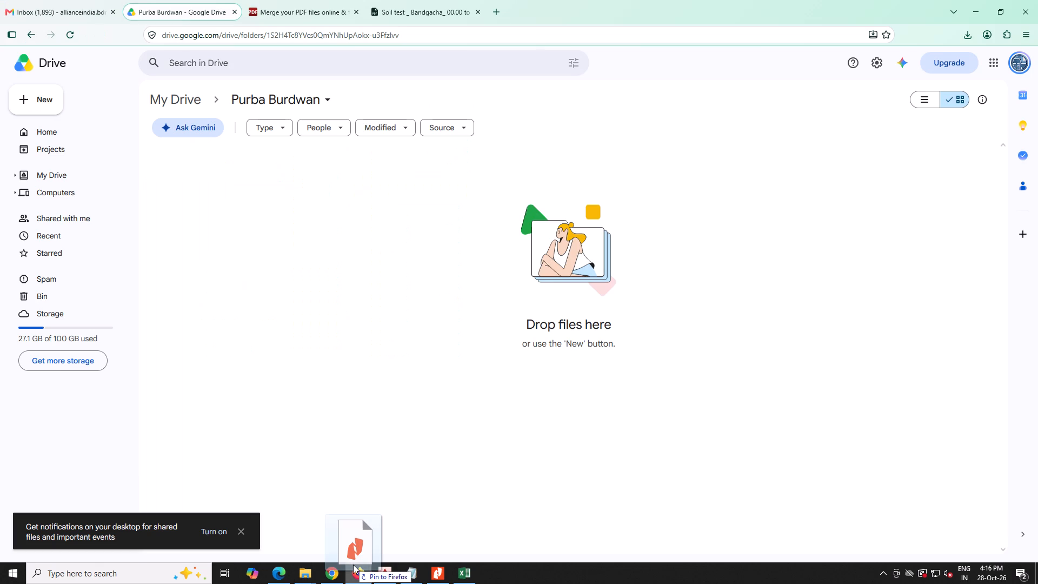
drag(353, 565, 384, 462)
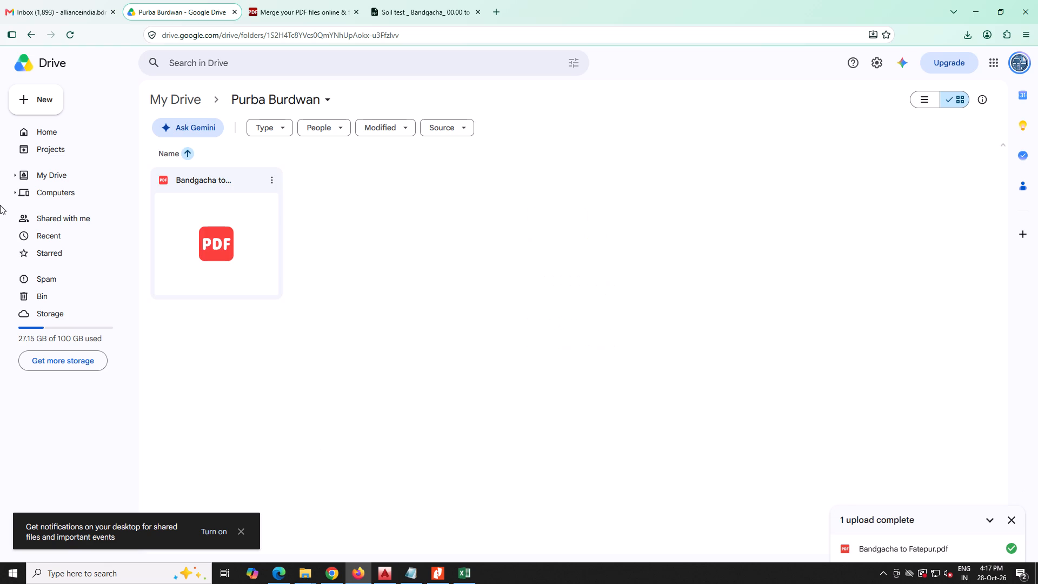
click(68, 33)
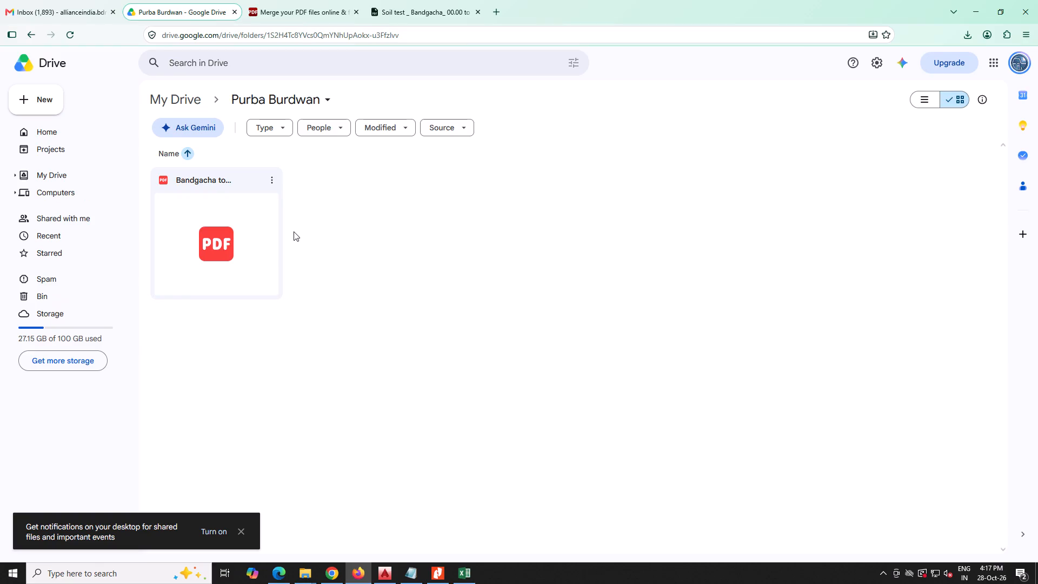
Share Bandgacha to Fatepur.pdf with anyone with the link as Editor and copy the sharing link.
click(270, 183)
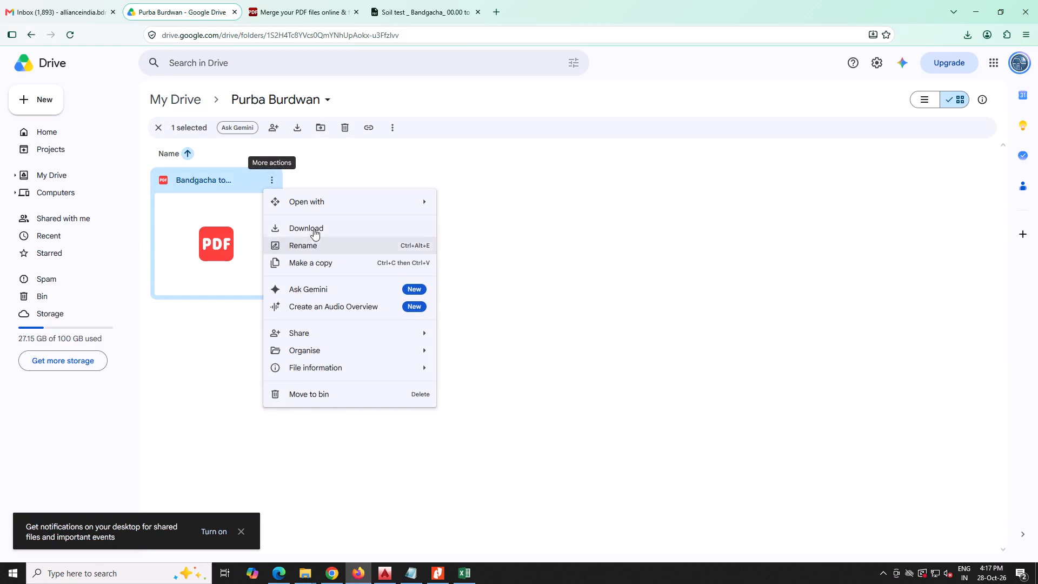
click(456, 335)
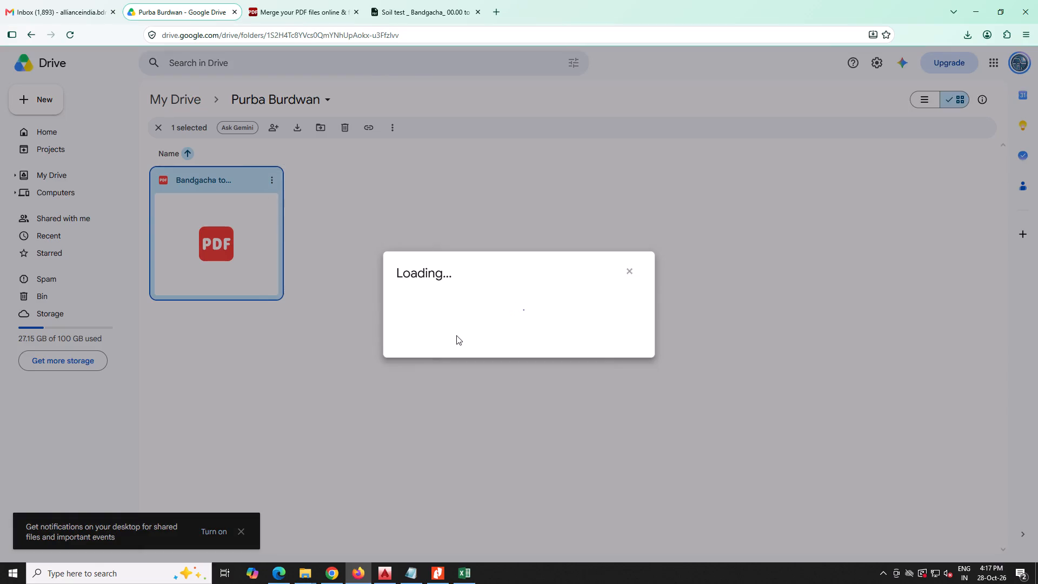
click(465, 347)
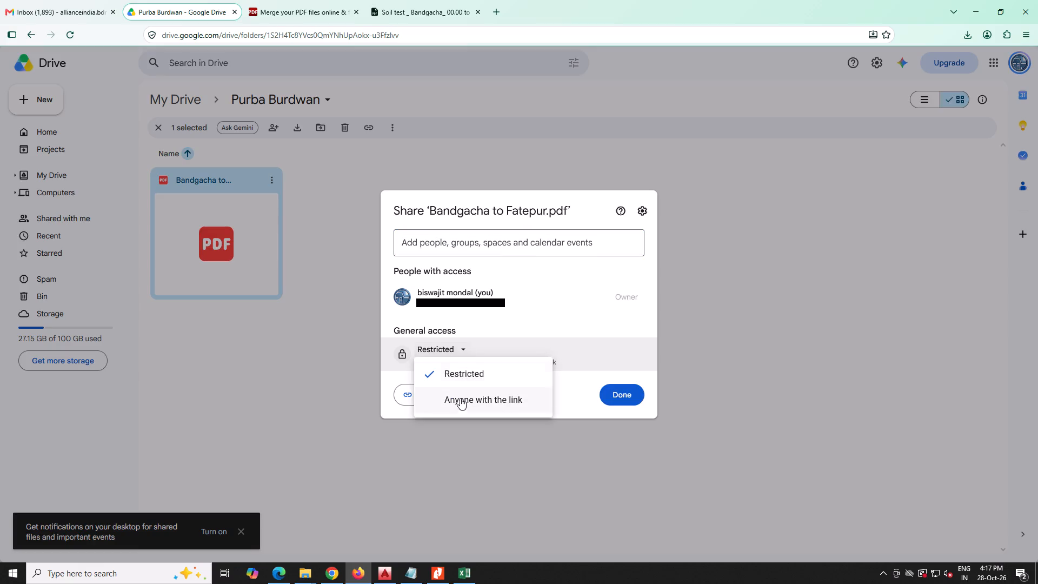
click(461, 401)
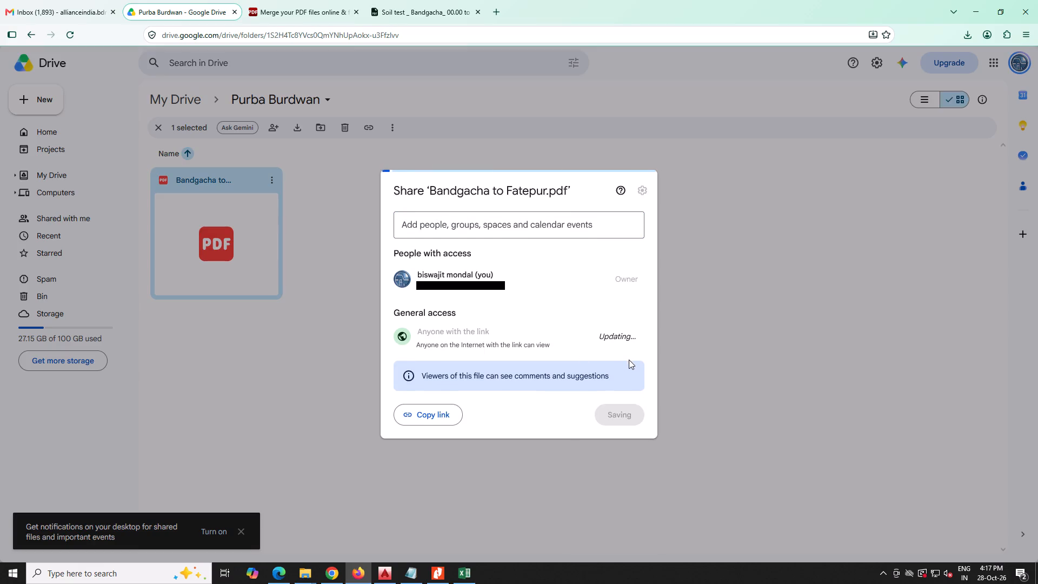
click(623, 337)
click(607, 423)
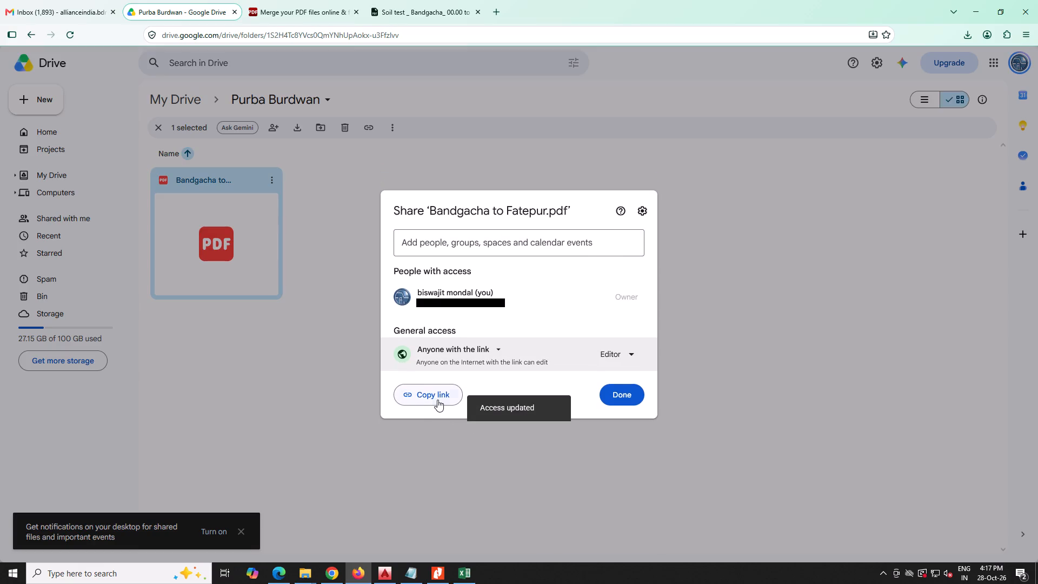
click(437, 396)
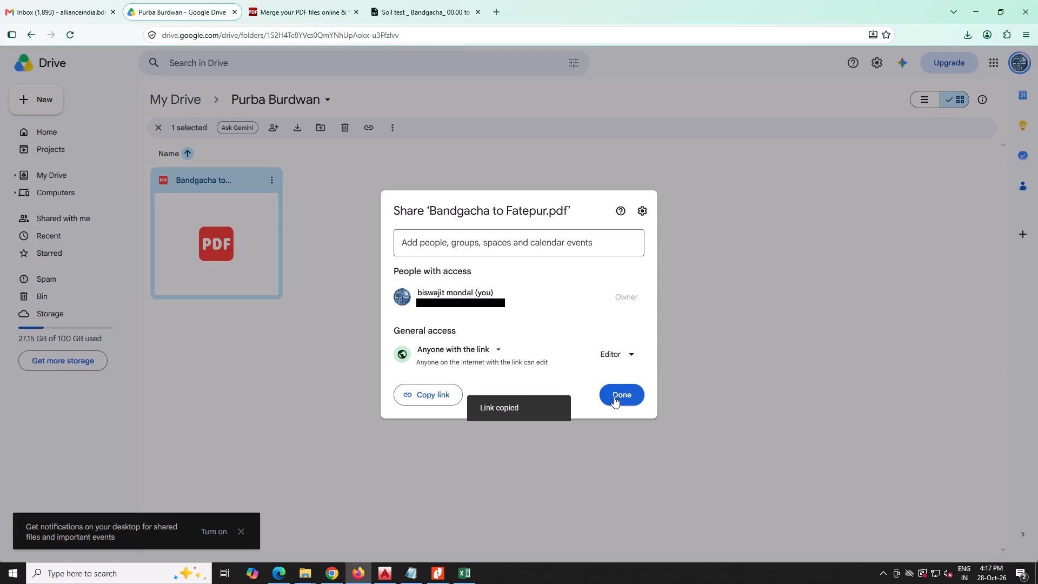
click(614, 396)
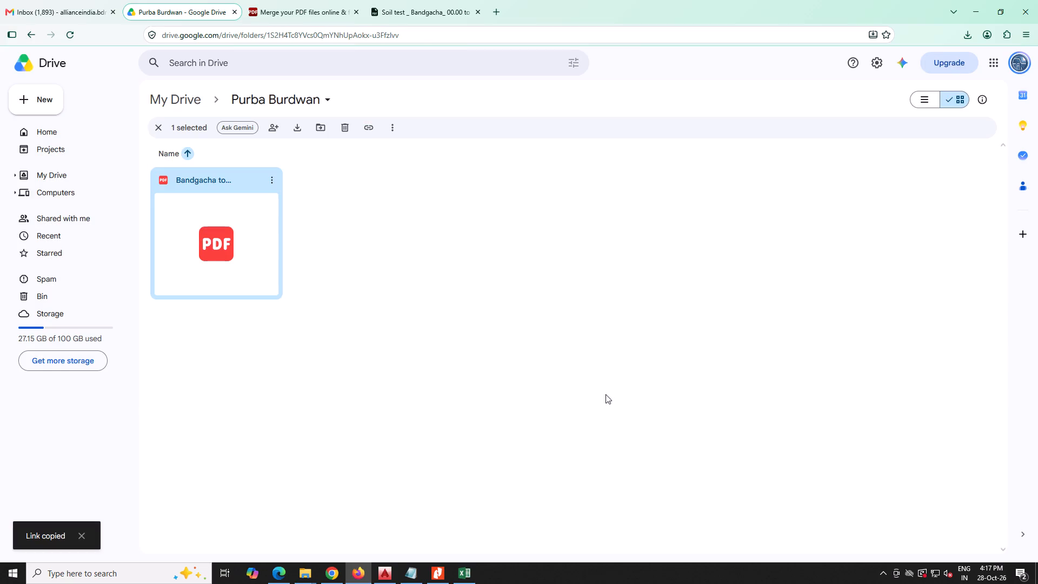
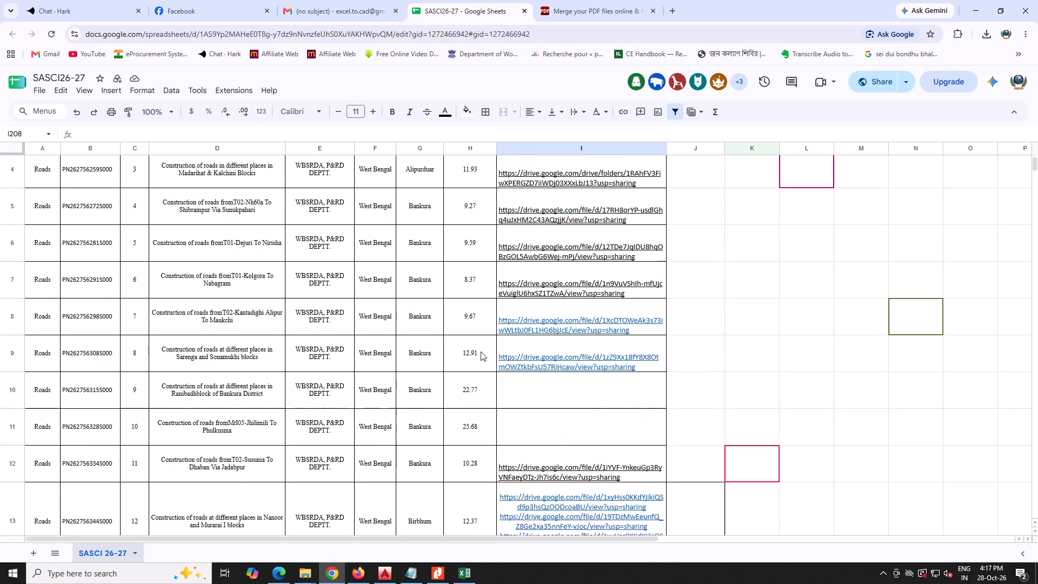
Look down the District column of the SASCI26-27 sheet from the top for the Purba Bardhaman projects.
scroll(481, 351, up, 4)
drag(1037, 168, 1037, 145)
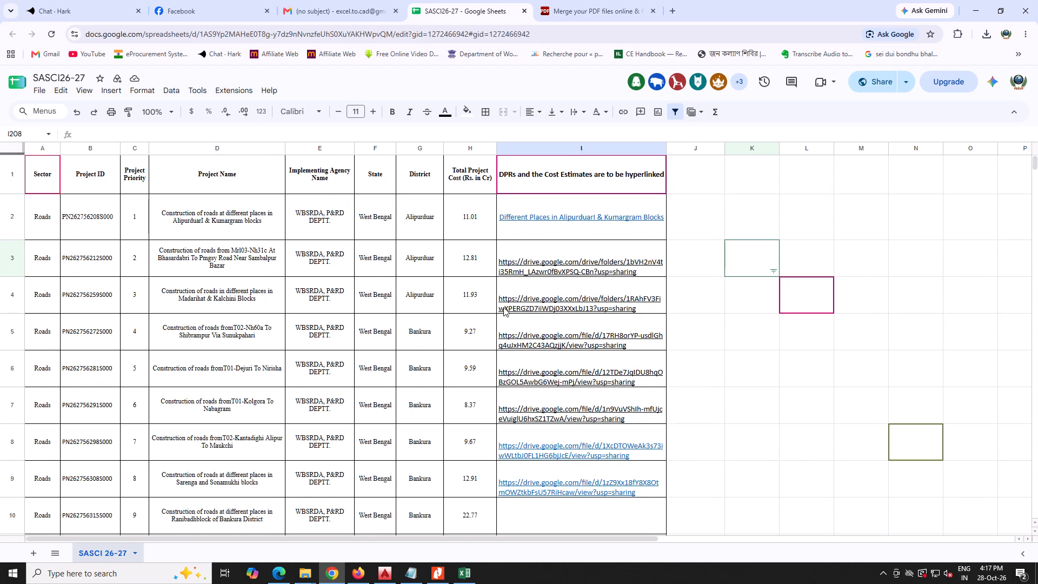
scroll(503, 307, up, 5)
scroll(497, 309, down, 6)
scroll(459, 318, up, 11)
click(430, 305)
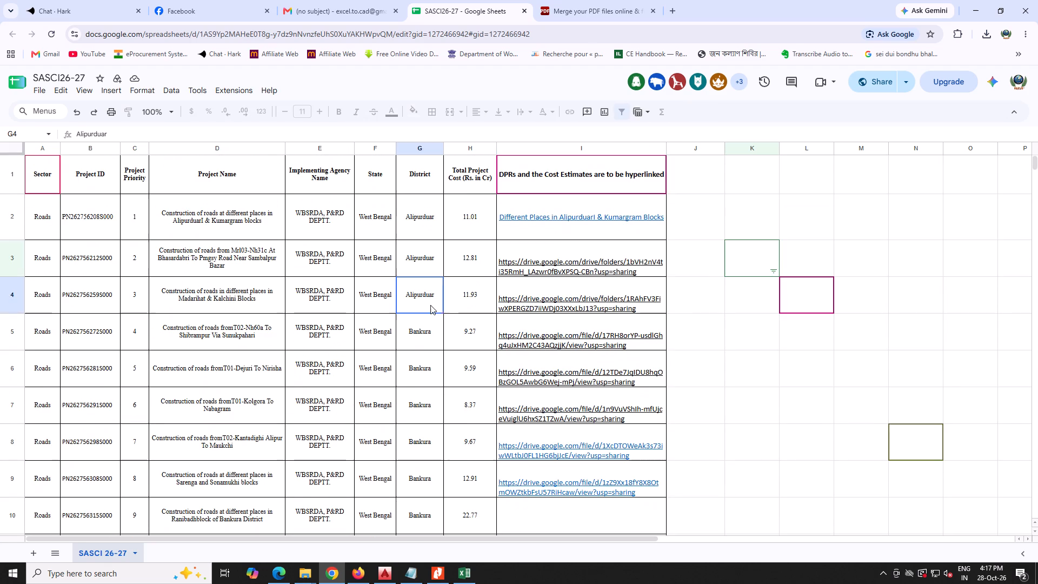
key(Down)
key(Down)
key(Down)
key(Down)
key(Down)
key(Down)
key(Down)
key(Down)
key(Down)
key(Down)
key(Down)
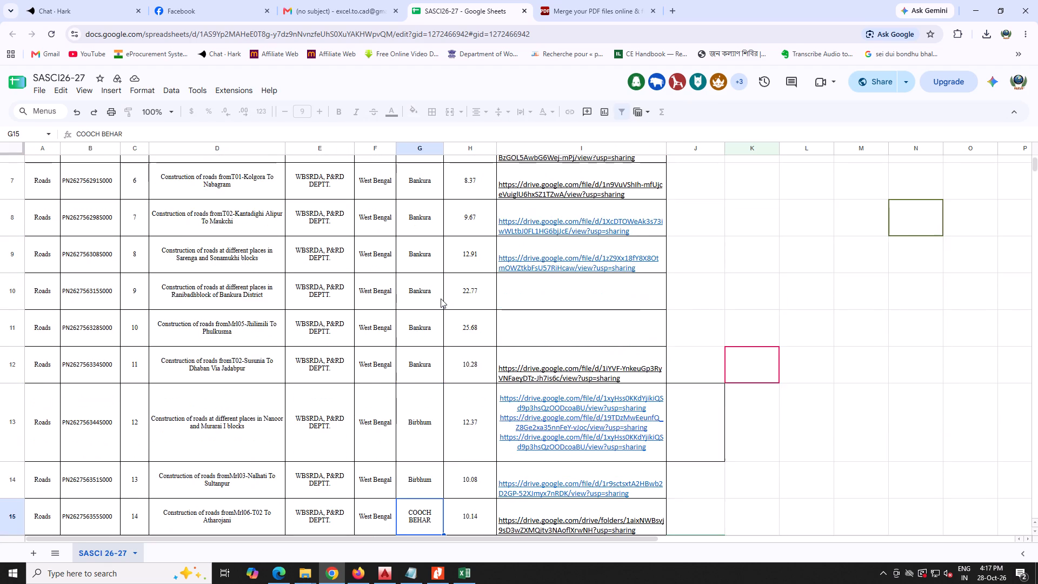
key(Down)
key(Down)
key(Down)
key(Down)
key(Down)
key(Down)
key(Down)
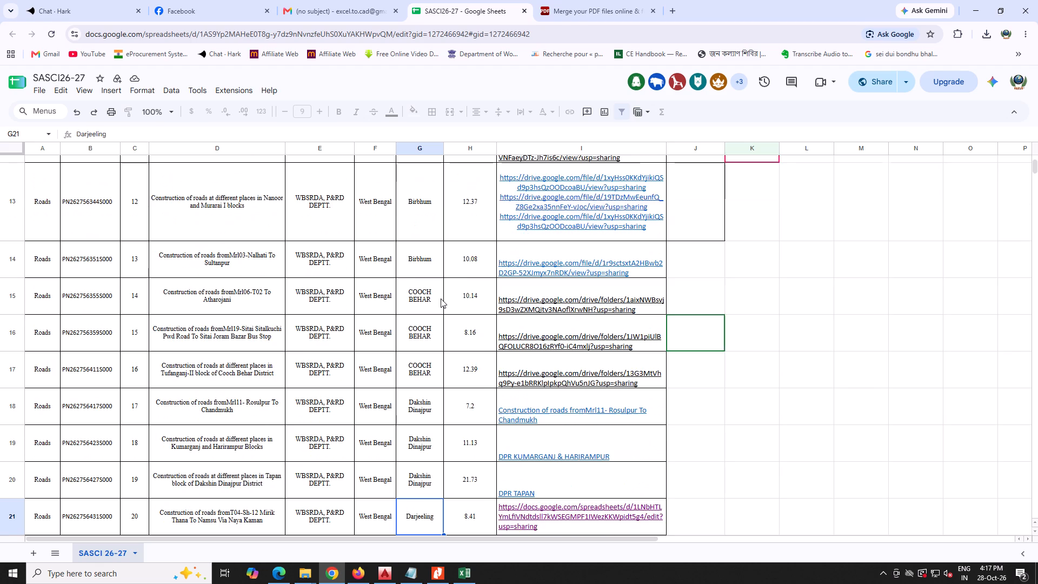
key(Down)
key(Down)
key(Down)
key(Down)
key(Down)
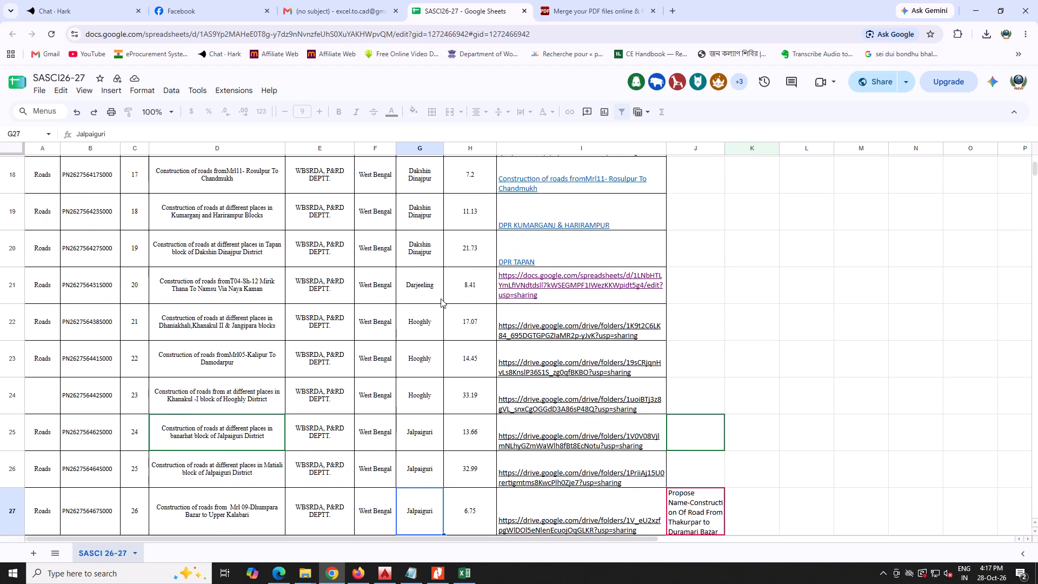
key(Down)
key(Down)
key(Down)
key(Down)
key(Down)
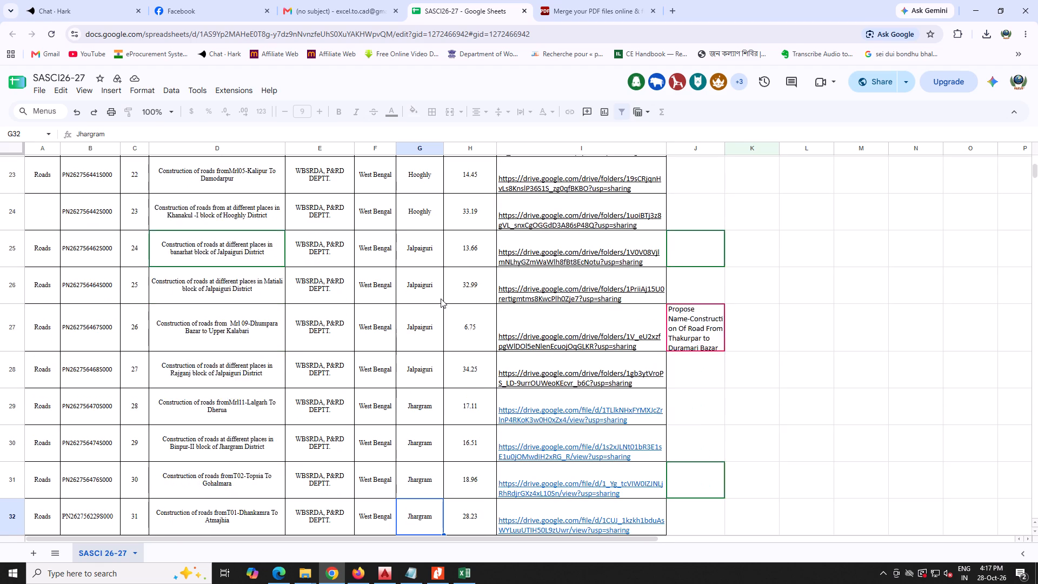
key(Down)
key(Down)
key(Down)
key(Down)
key(Down)
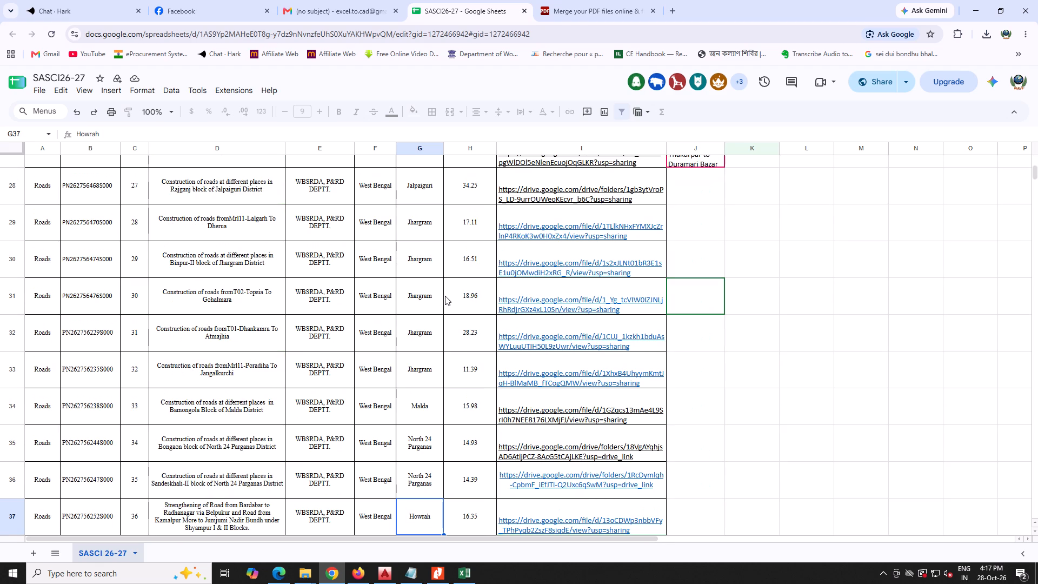
key(Down)
key(Down)
key(Down)
key(Down)
key(Down)
key(Down)
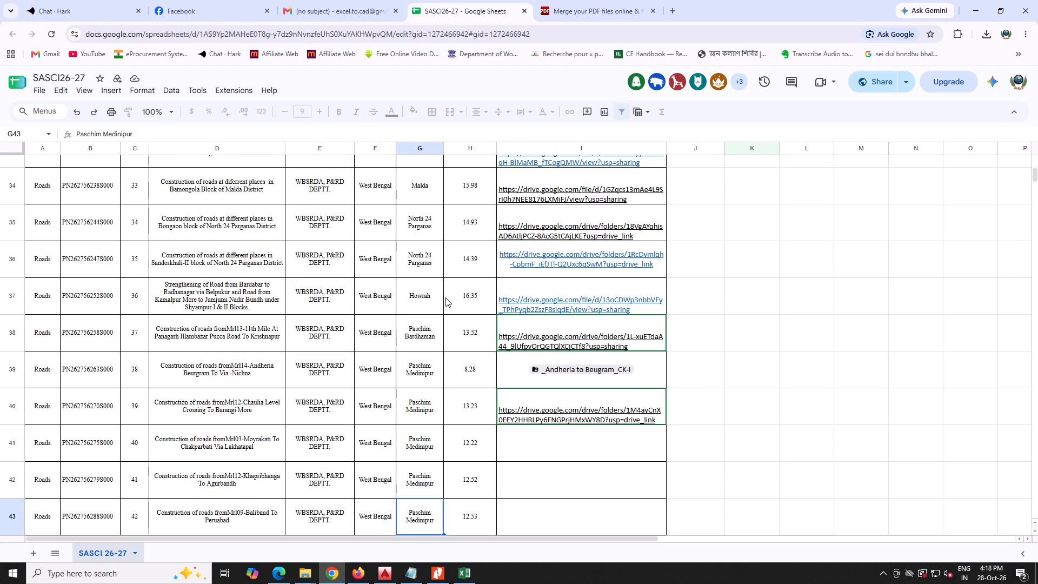
key(Down)
key(Down)
key(Down)
key(Down)
key(Down)
key(Down)
key(Down)
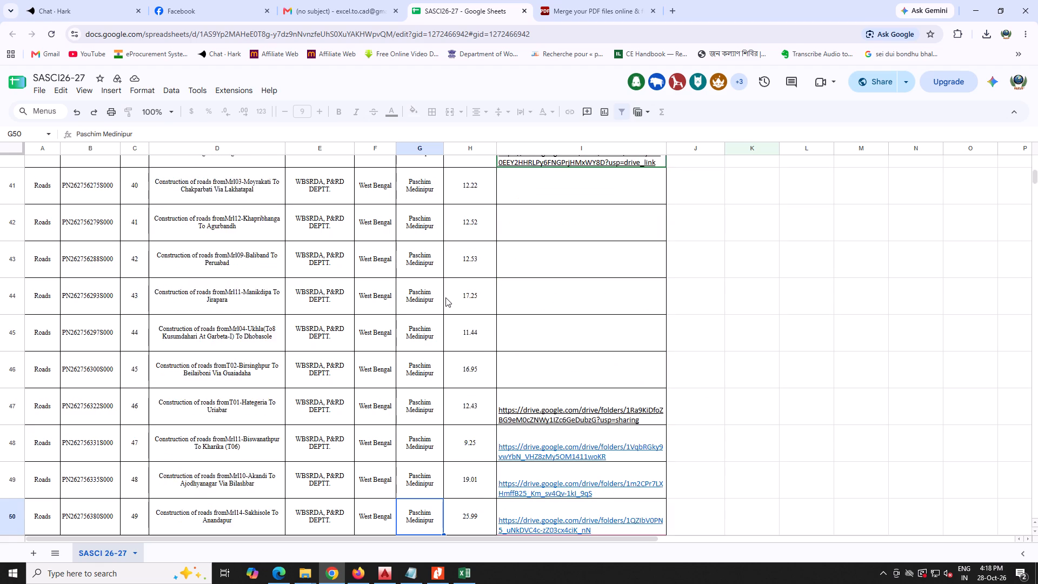
key(Down)
key(Down)
key(Down)
key(Down)
key(Down)
key(Down)
key(Down)
key(Down)
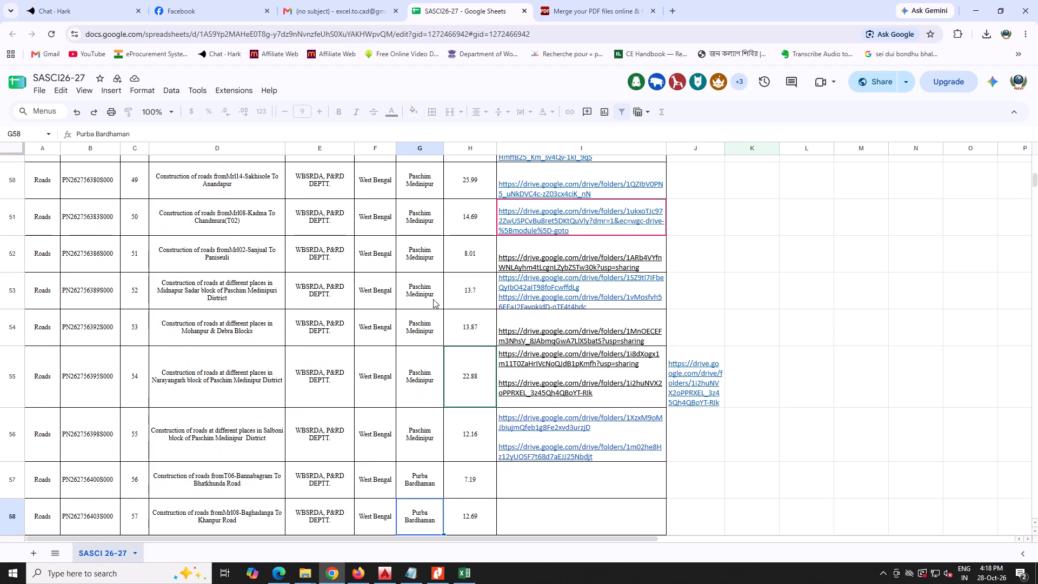
Check the project names in the Purba Bardhaman rows for the Bandgacha to Fatepur road.
key(Up)
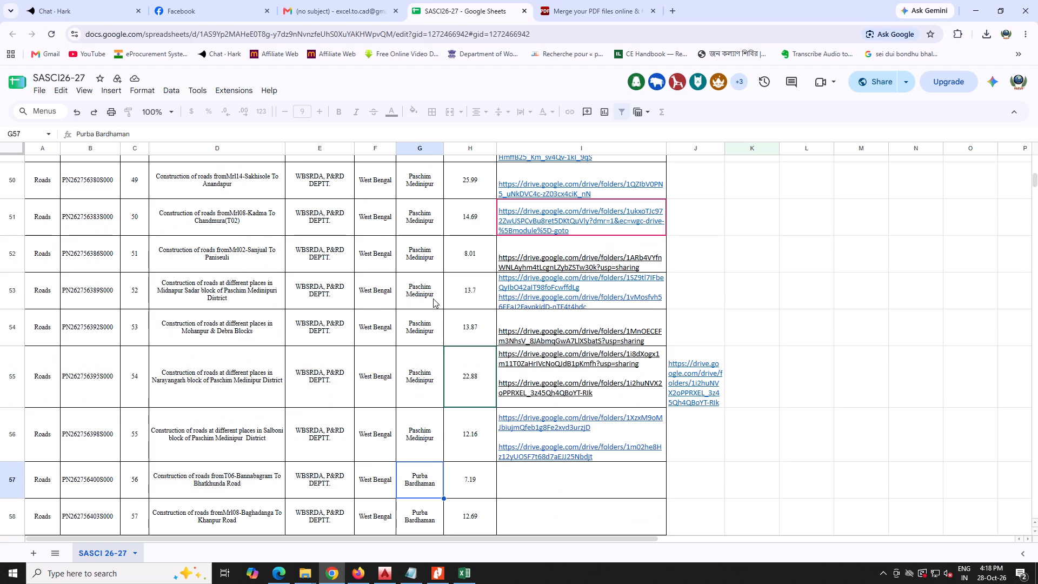
key(Down)
key(Down)
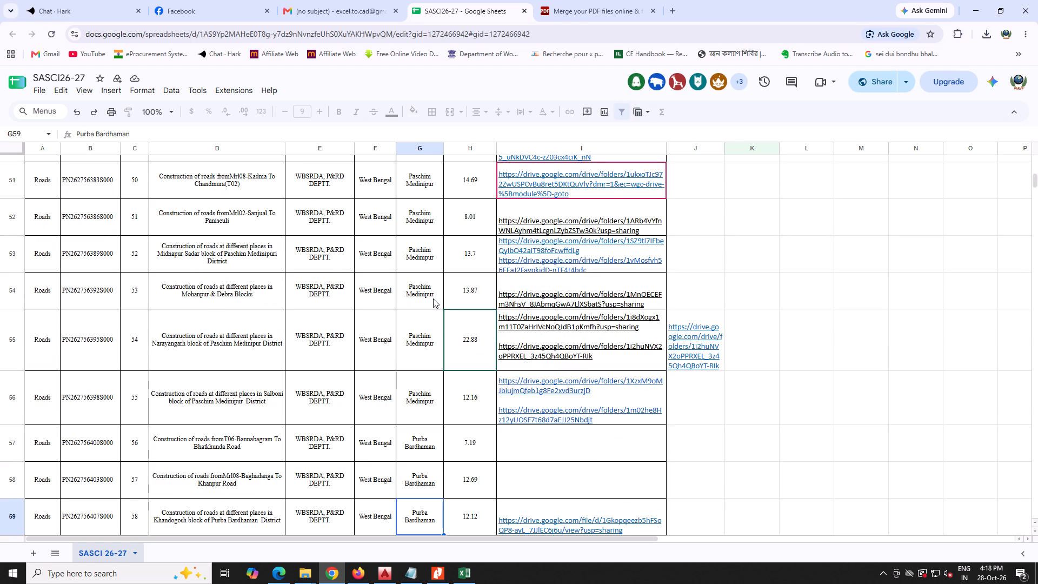
key(Down)
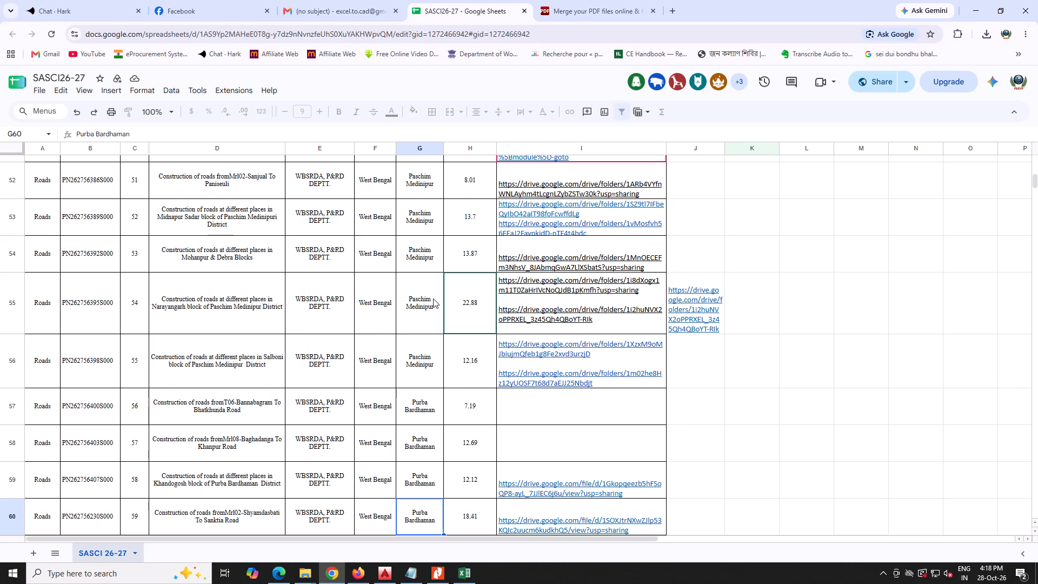
key(Down)
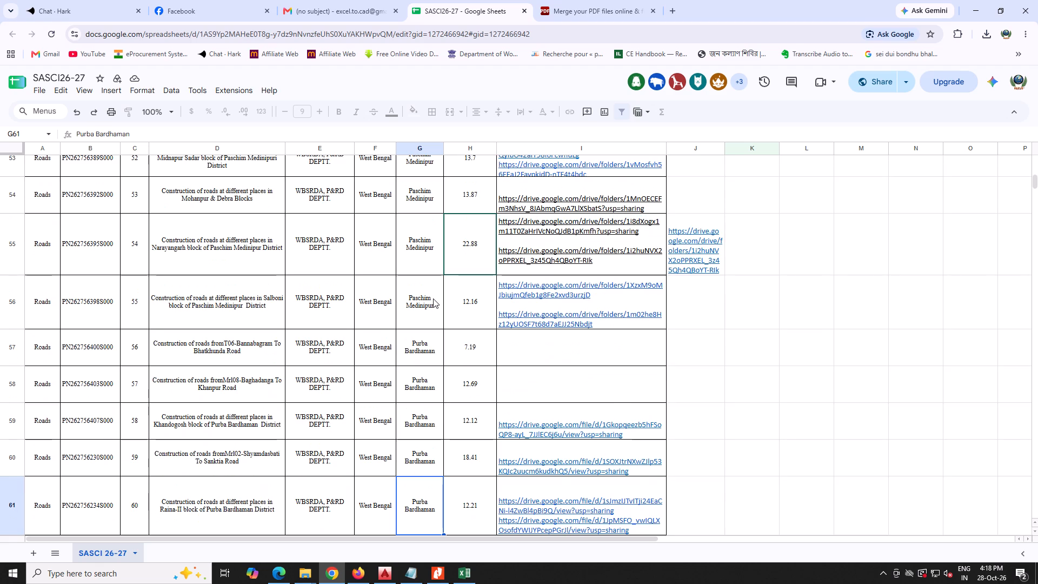
key(Down)
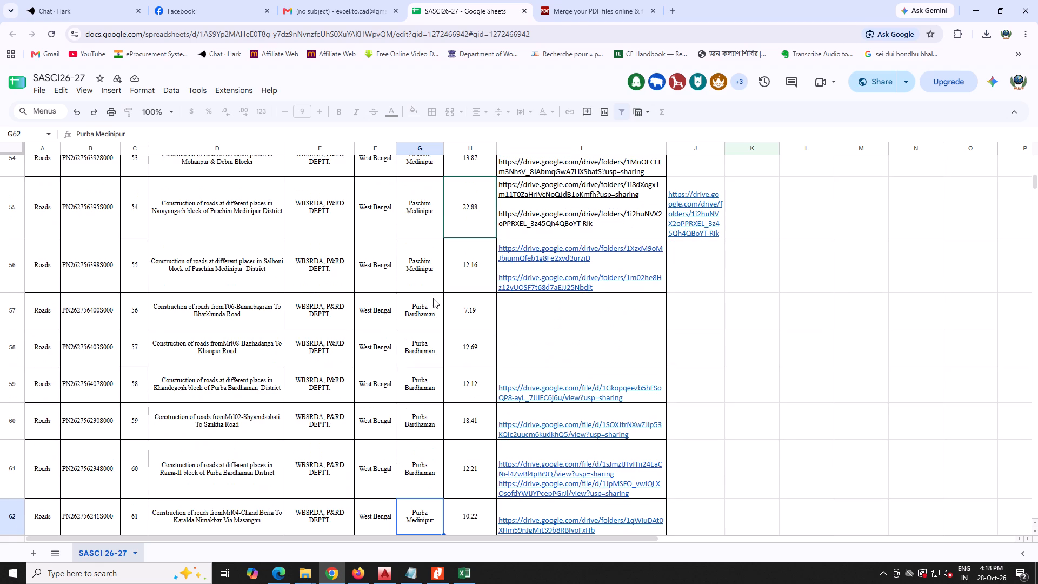
key(Down)
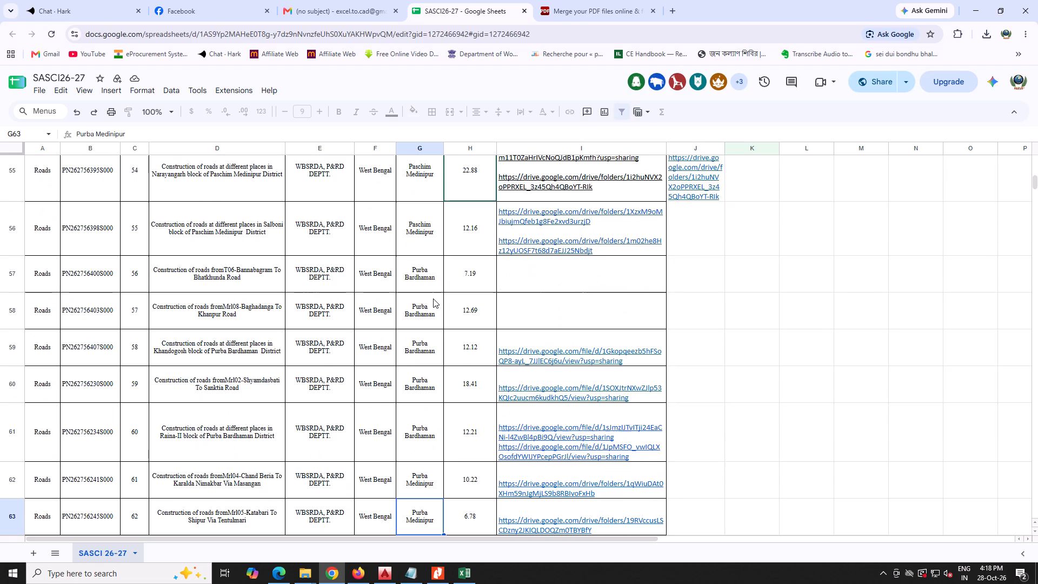
Look further down the project list for the Badgacha road in Purba Bardhaman and select its empty DPR hyperlink cell.
key(Down)
key(Down)
key(Down)
key(Down)
key(Down)
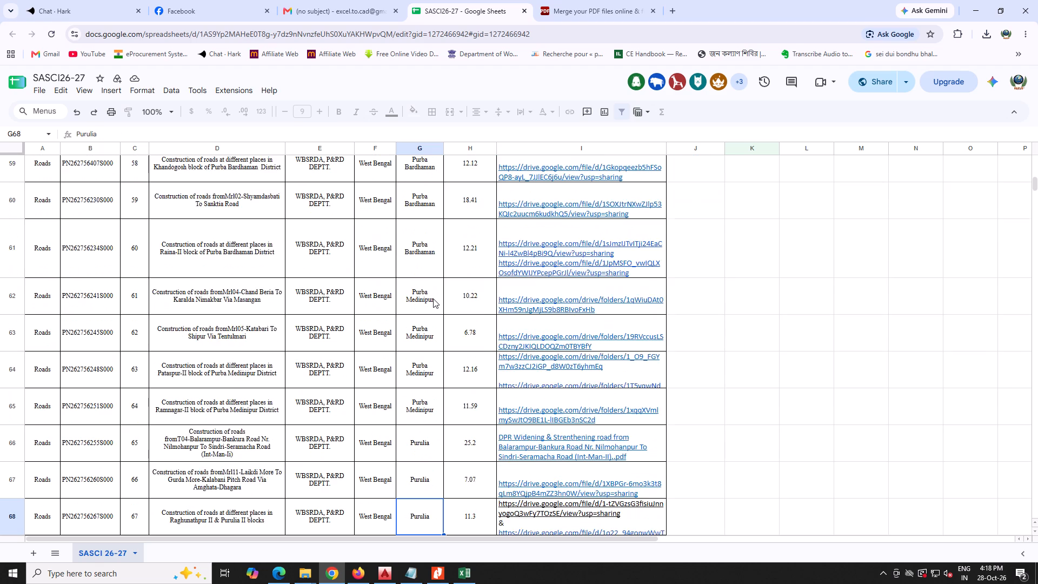
key(Down)
key(Down)
key(Down)
key(Down)
key(Down)
key(Down)
key(Down)
key(Down)
key(Down)
key(Down)
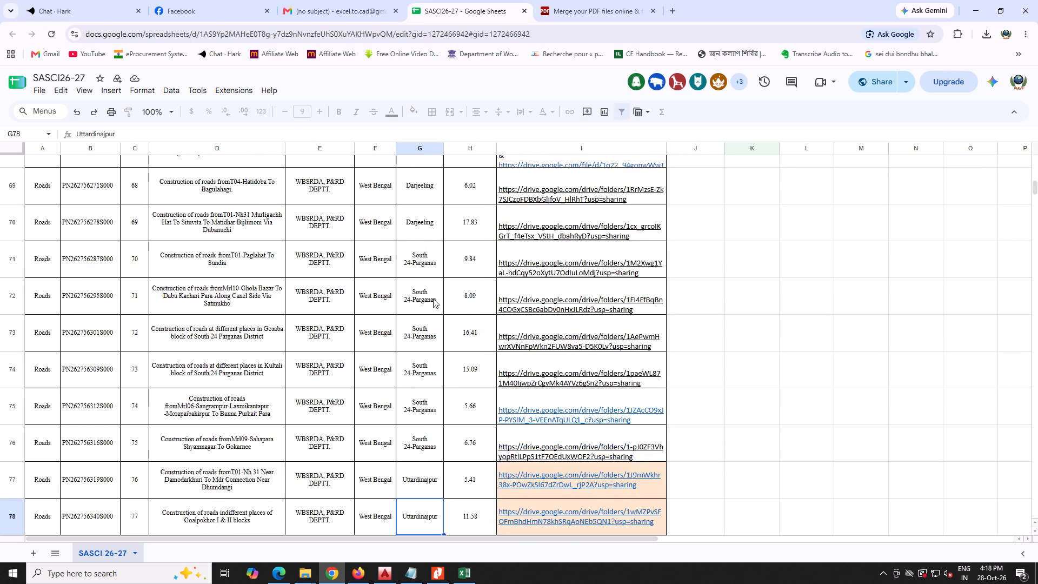
key(Down)
key(Down)
key(Down)
key(Down)
key(Down)
key(Down)
key(Down)
key(Down)
key(Down)
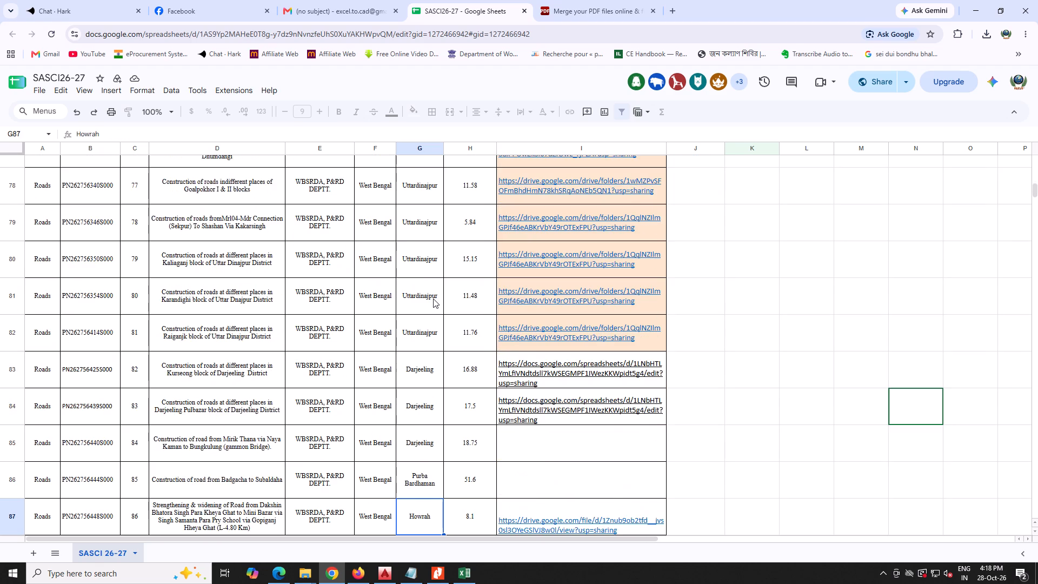
key(Down)
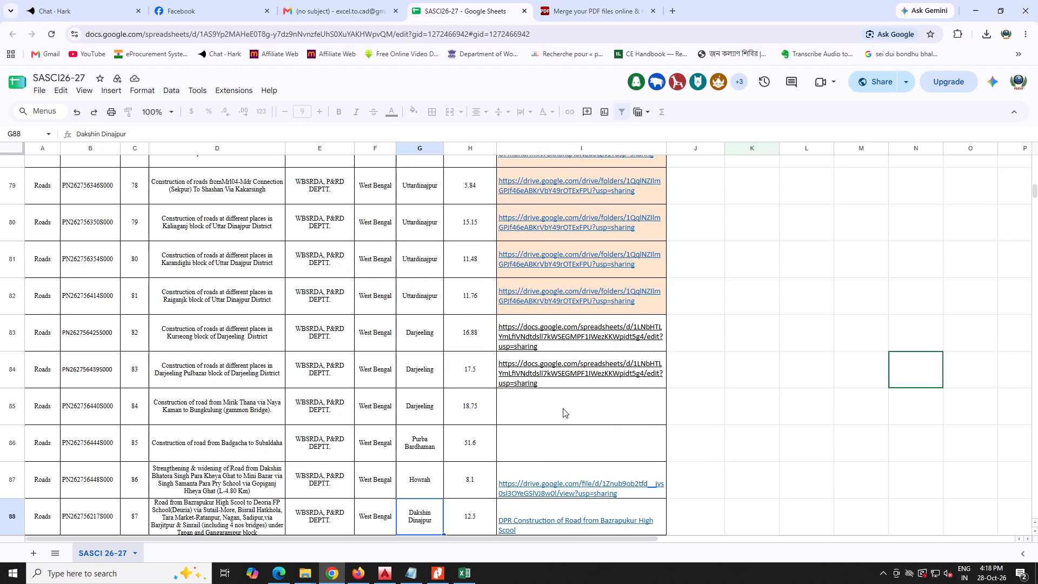
click(532, 444)
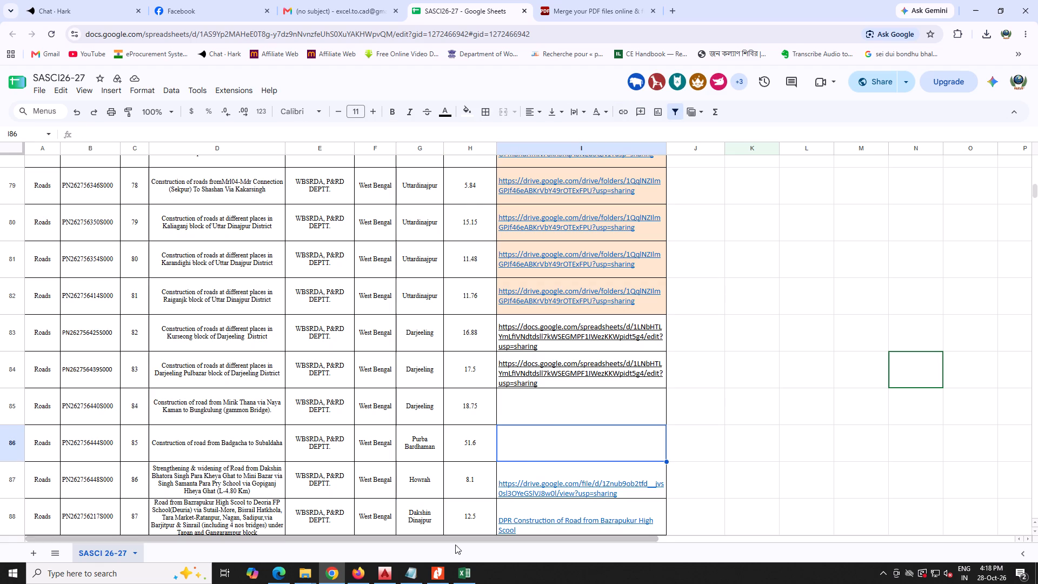
Switch to Excel and close the Traffic & Pave Bandgacha.xls workbook without saving changes.
click(466, 581)
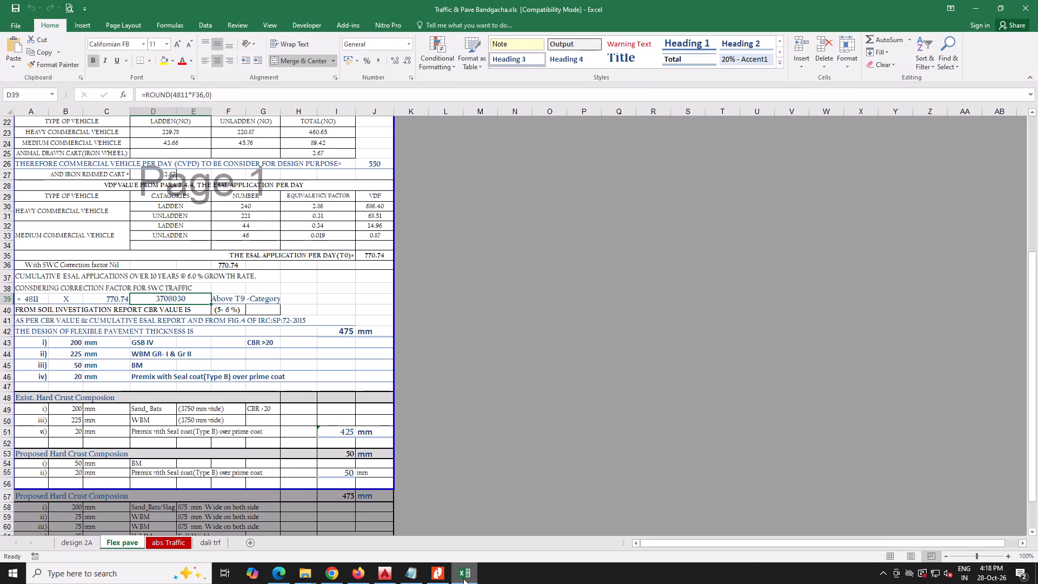
scroll(378, 414, up, 16)
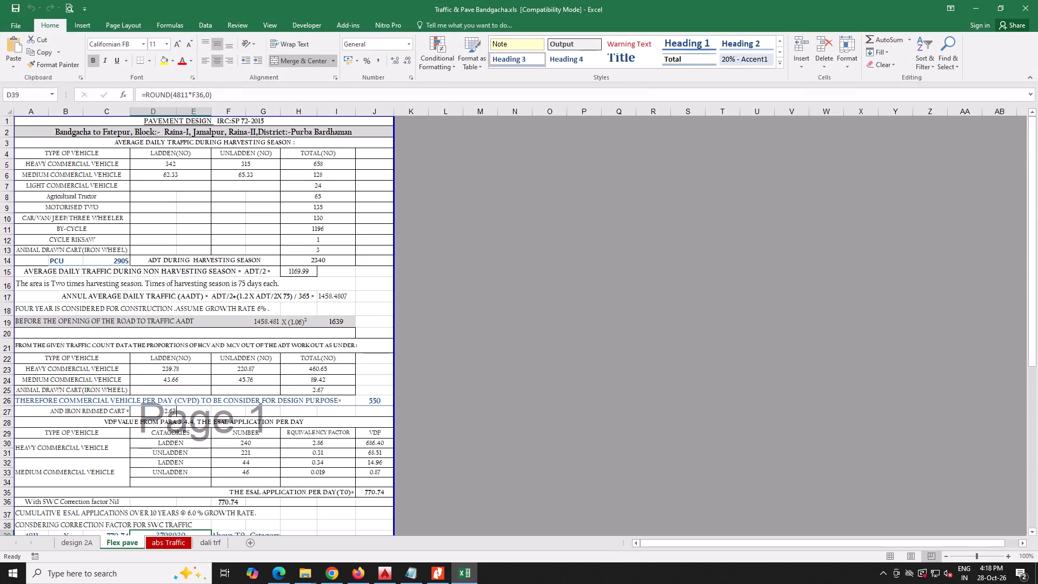
click(1037, 0)
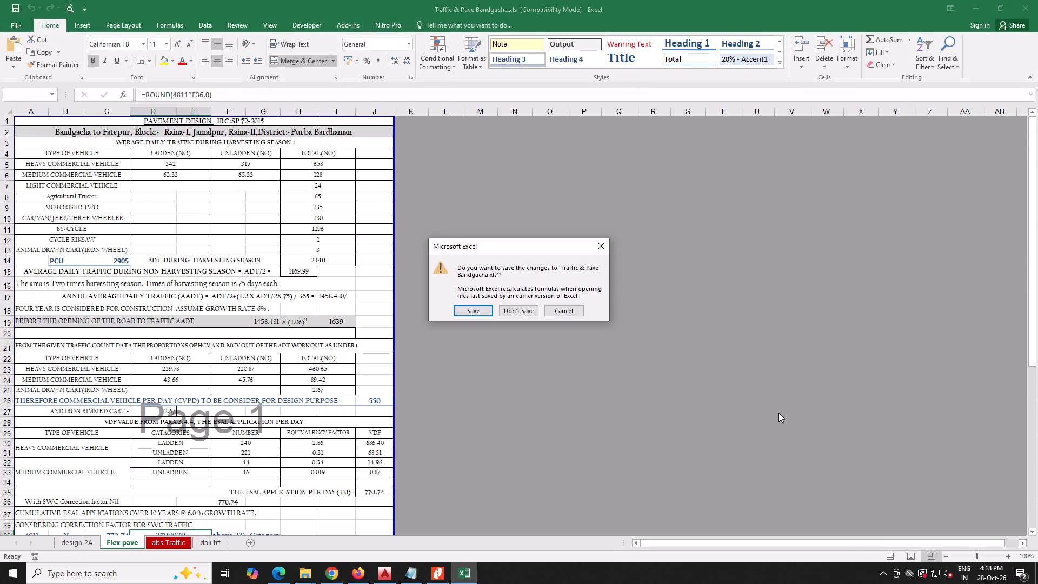
click(522, 314)
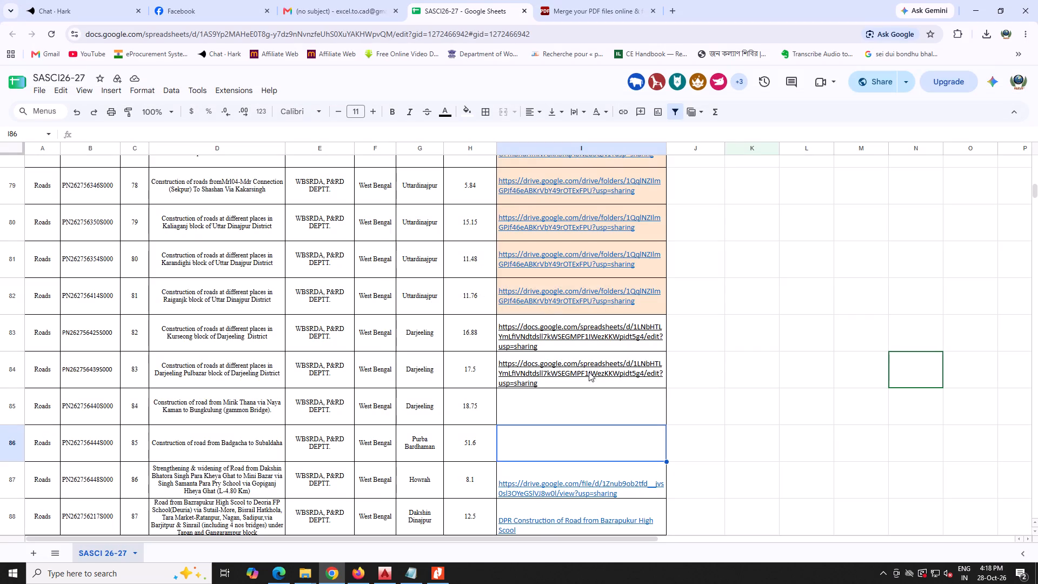
Open Bandgacha to Fatepur.pdf from the Drawing folder, check the project details on its first page, and close it.
click(305, 575)
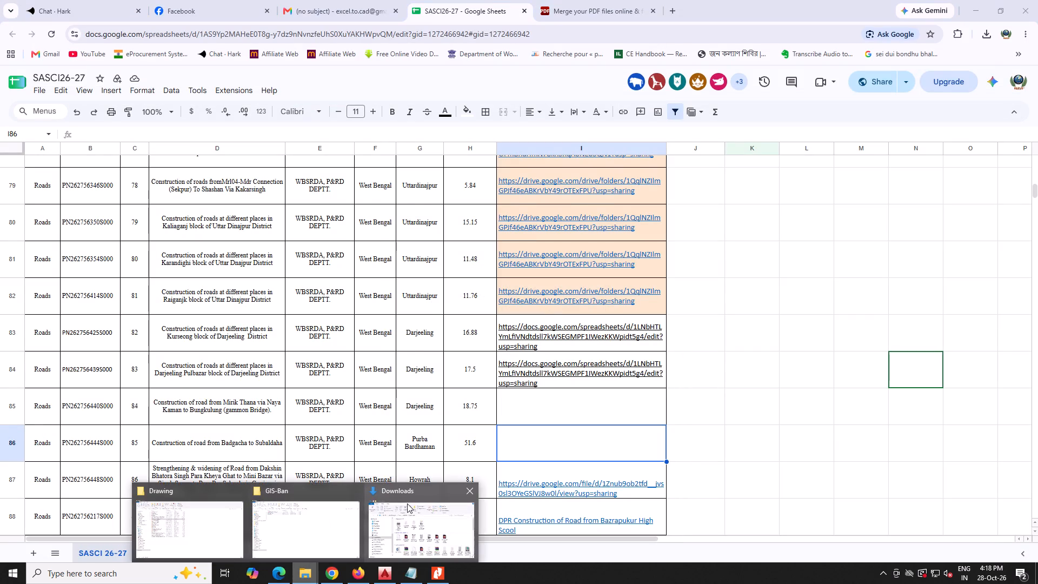
click(192, 514)
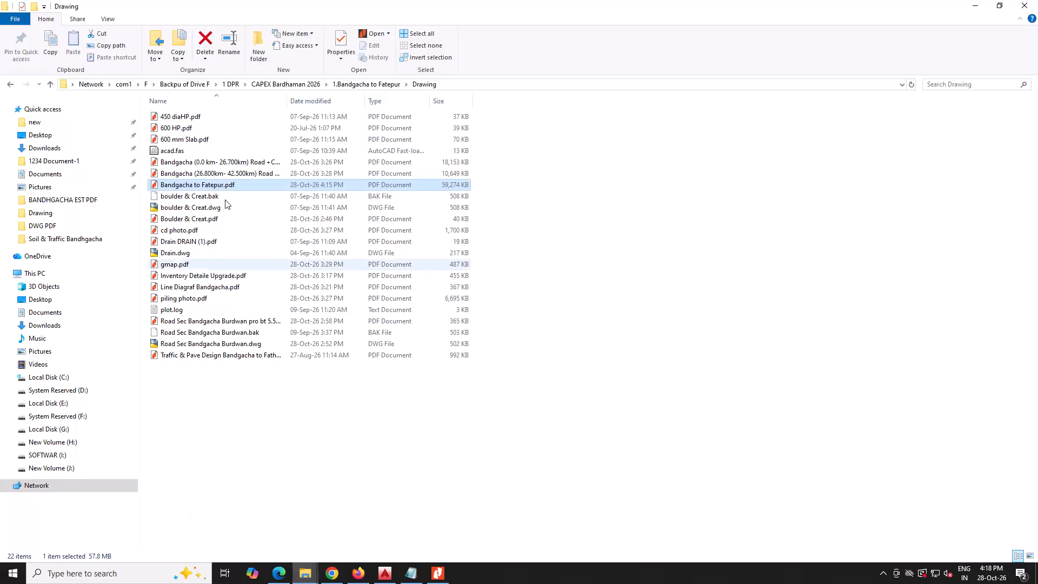
click(214, 184)
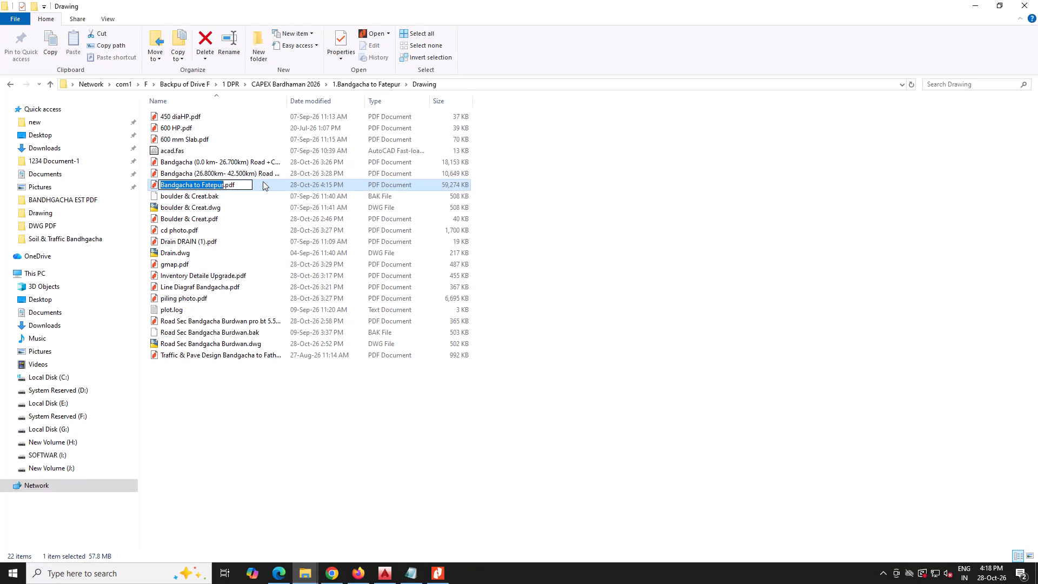
double_click(263, 181)
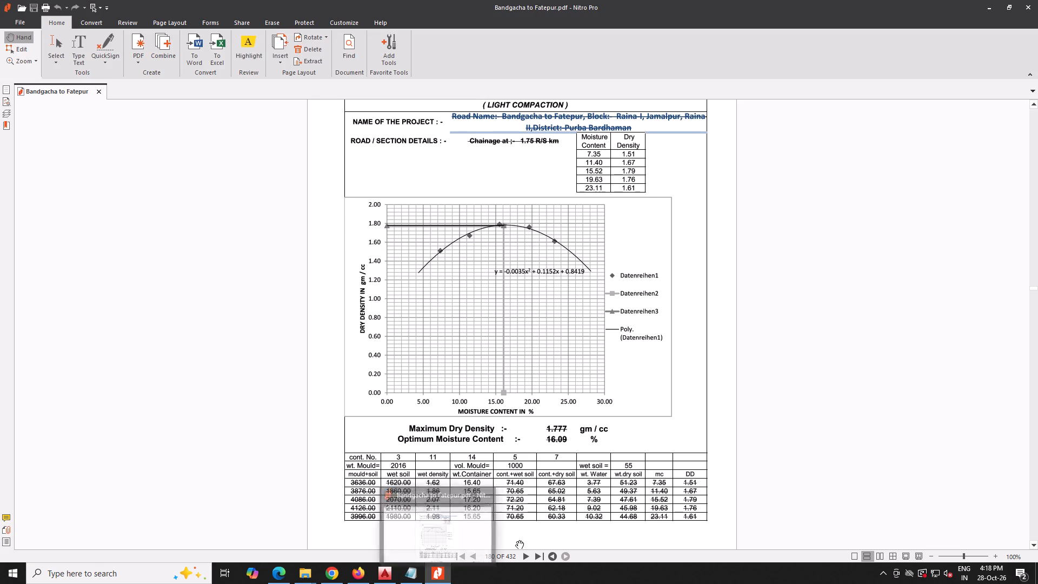
click(454, 561)
click(458, 555)
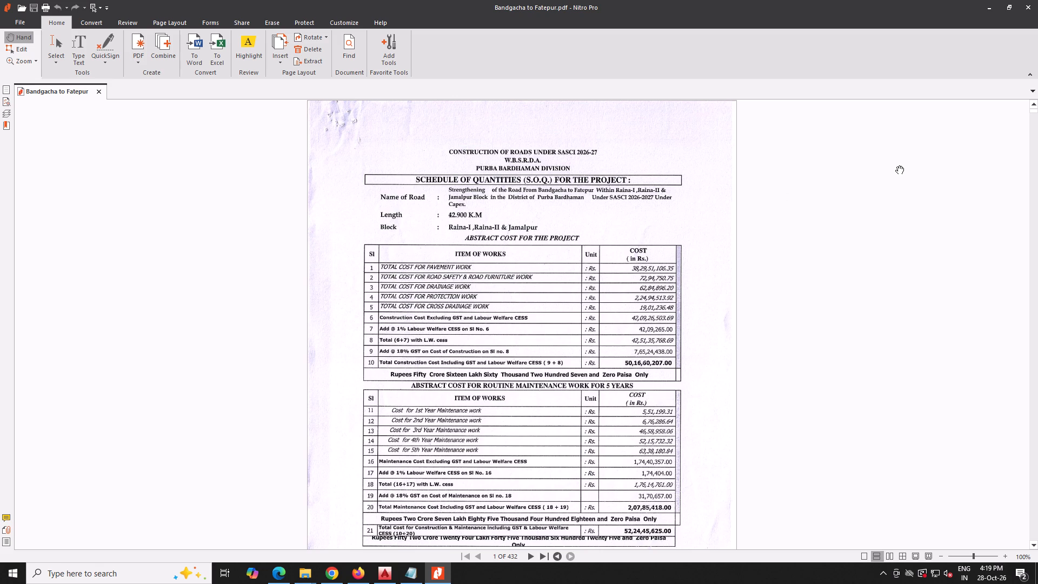
click(1029, 8)
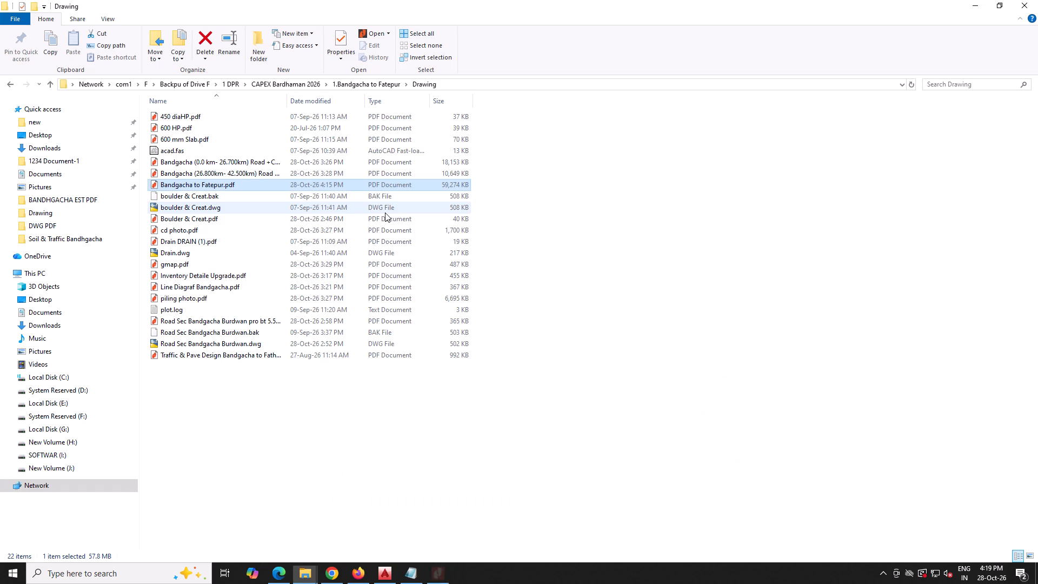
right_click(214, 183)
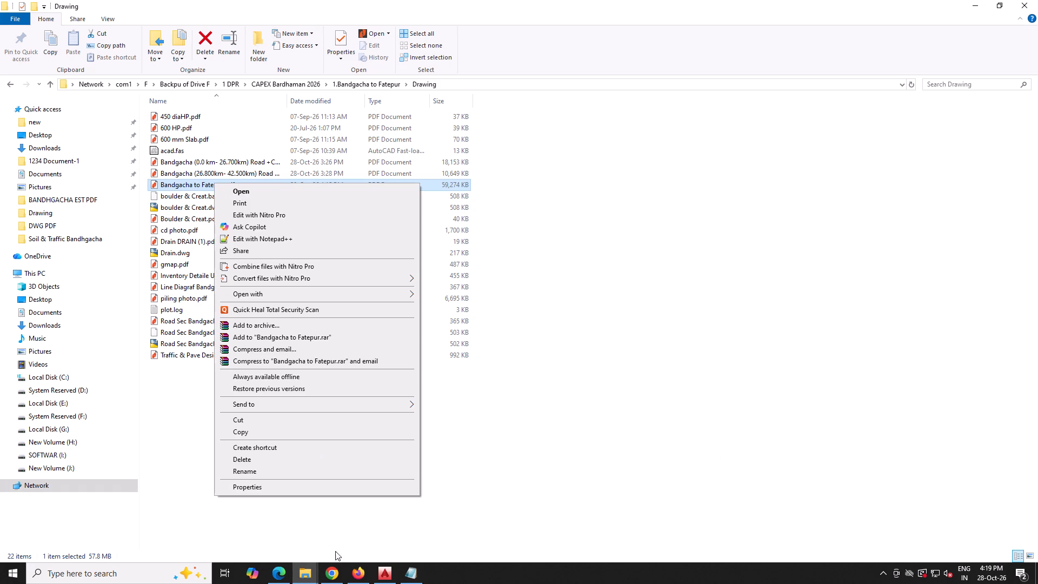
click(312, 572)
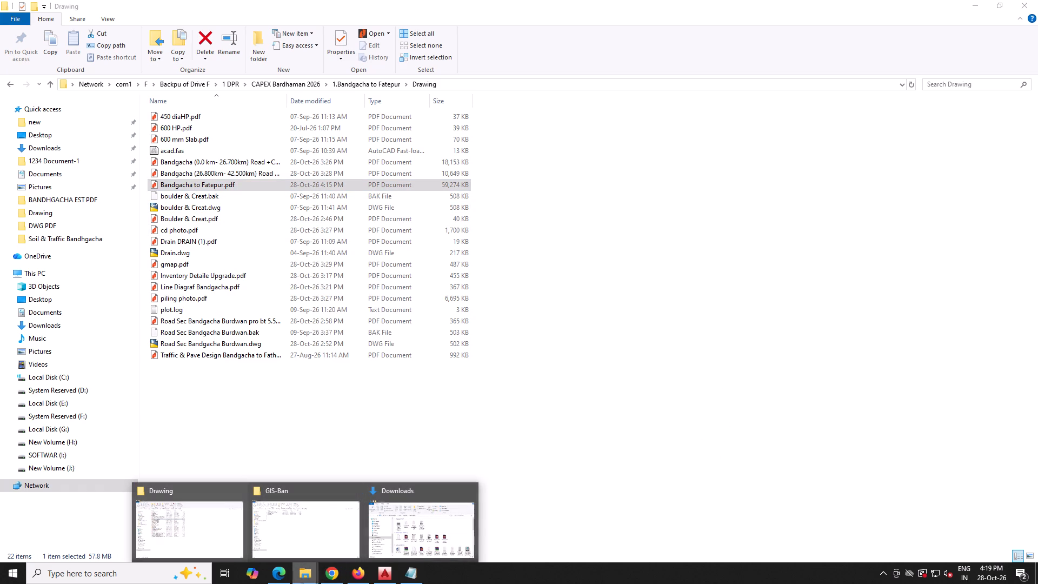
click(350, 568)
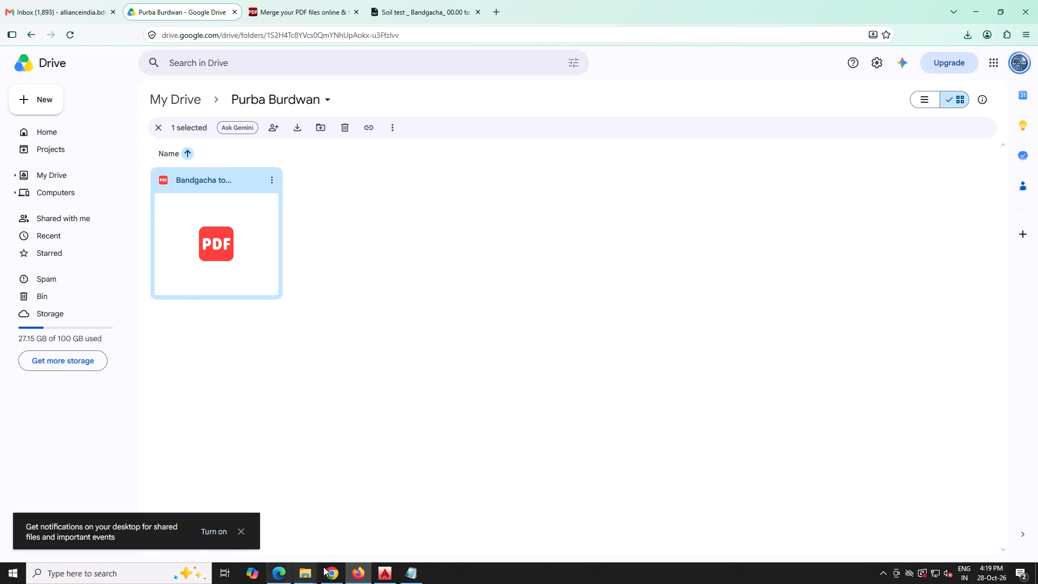
Switch to Chrome's SASCI26-27 sheet, paste the copied Drive link into cell I86, and convert it to the Bandgacha to Fatepur.pdf file chip.
click(327, 567)
right_click(533, 447)
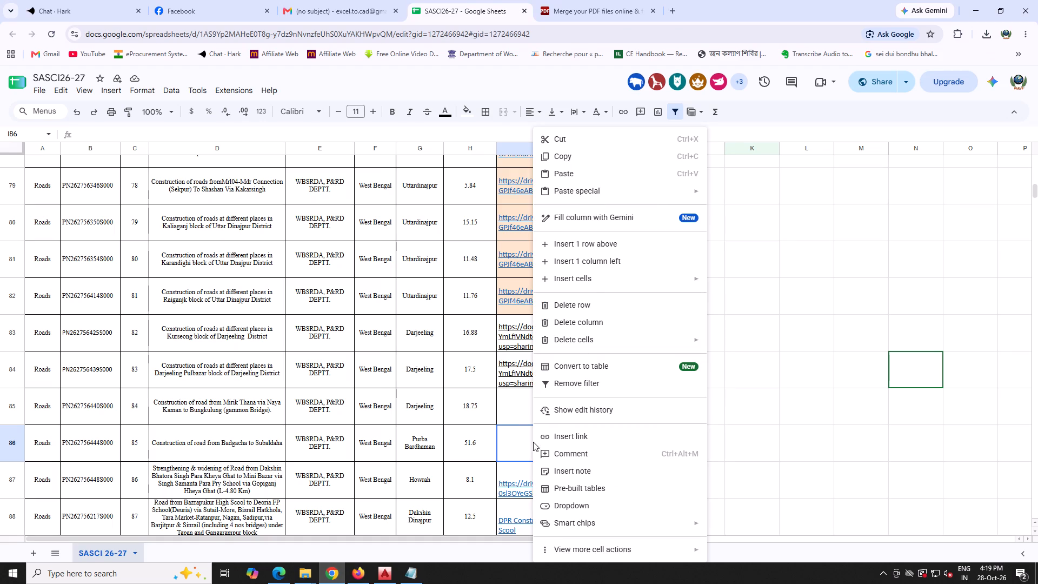
click(575, 177)
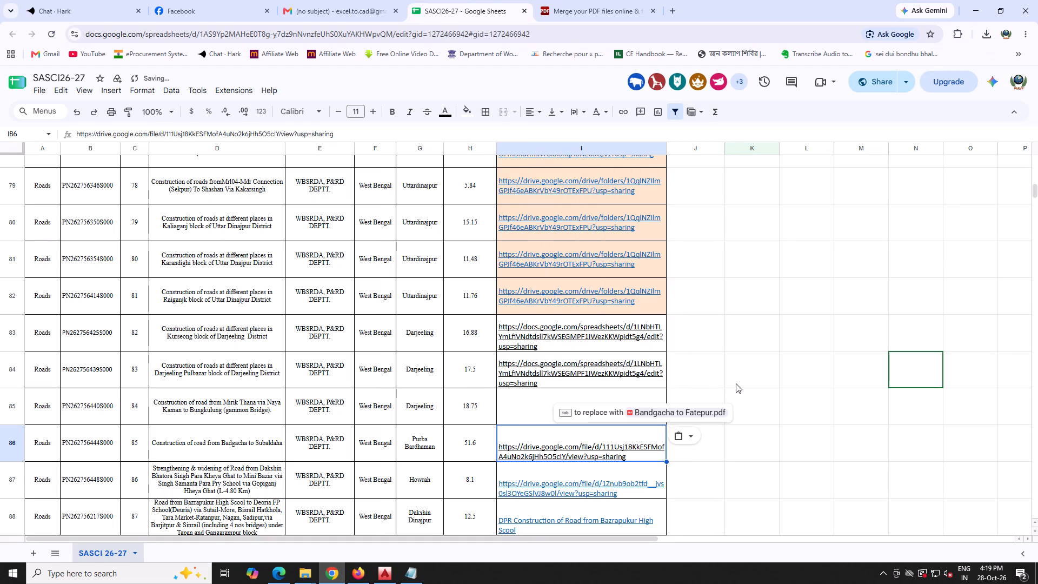
click(580, 413)
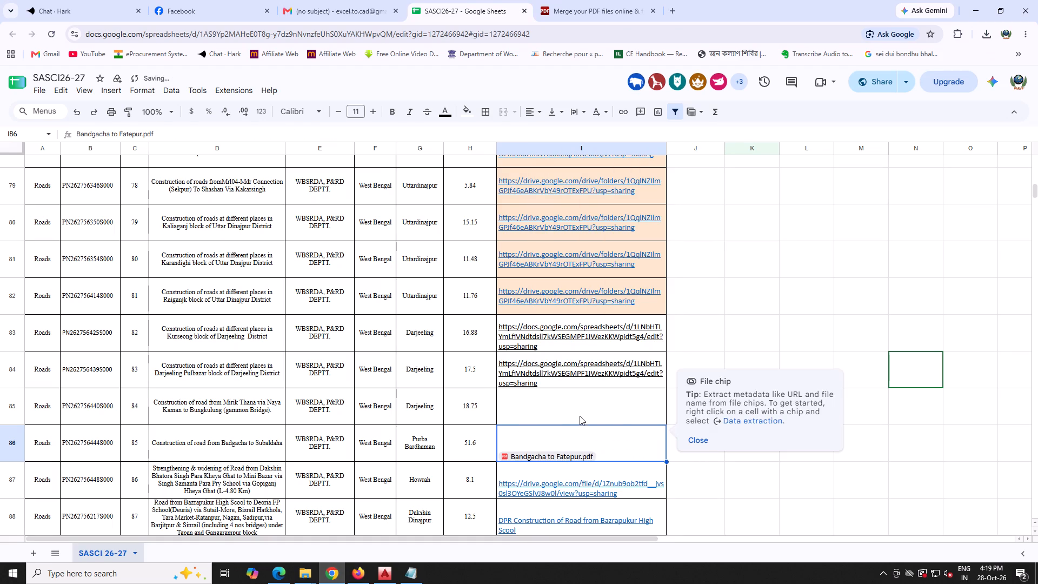
click(728, 485)
click(573, 433)
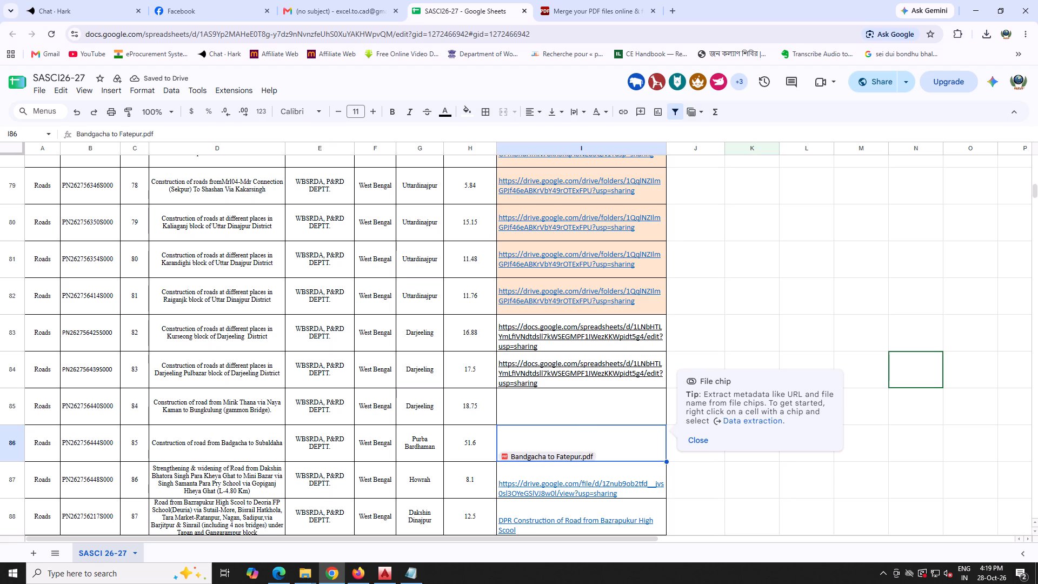
click(746, 472)
Apply text wrapping to cell I86 and centre its Bandgacha to Fatepur.pdf file chip horizontally.
click(606, 428)
click(584, 112)
click(593, 137)
click(539, 112)
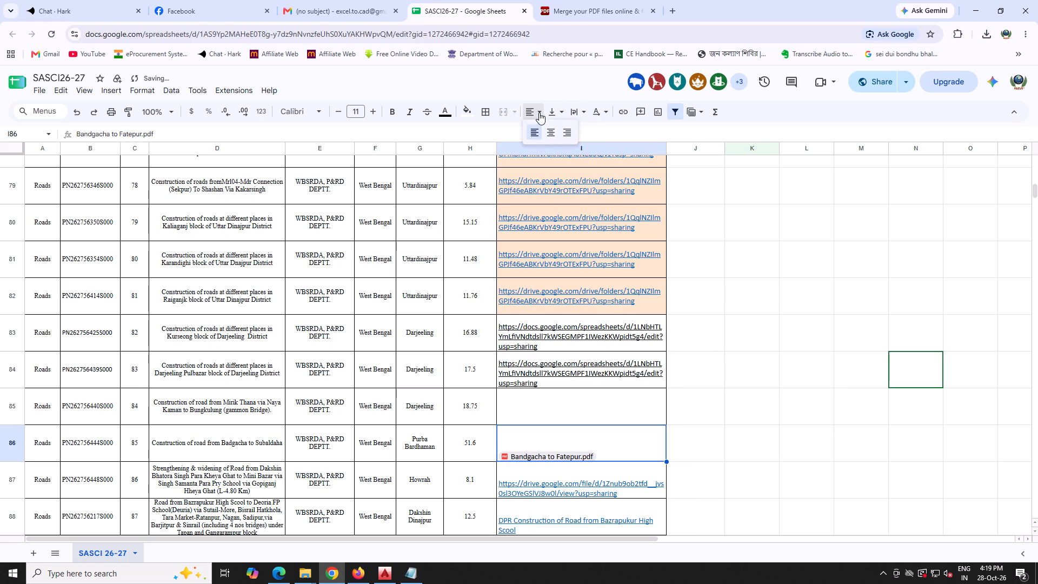
click(549, 136)
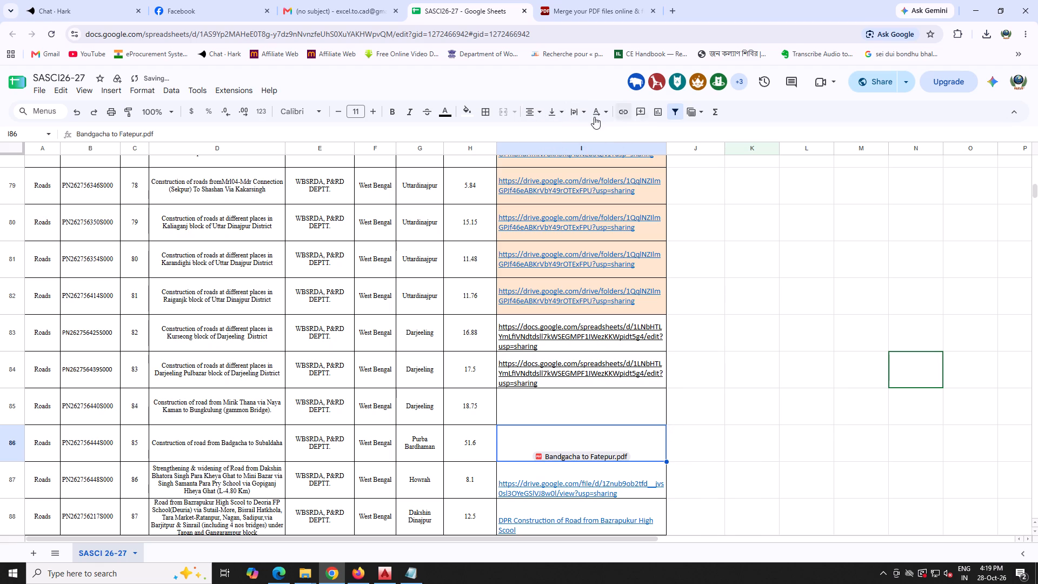
click(538, 114)
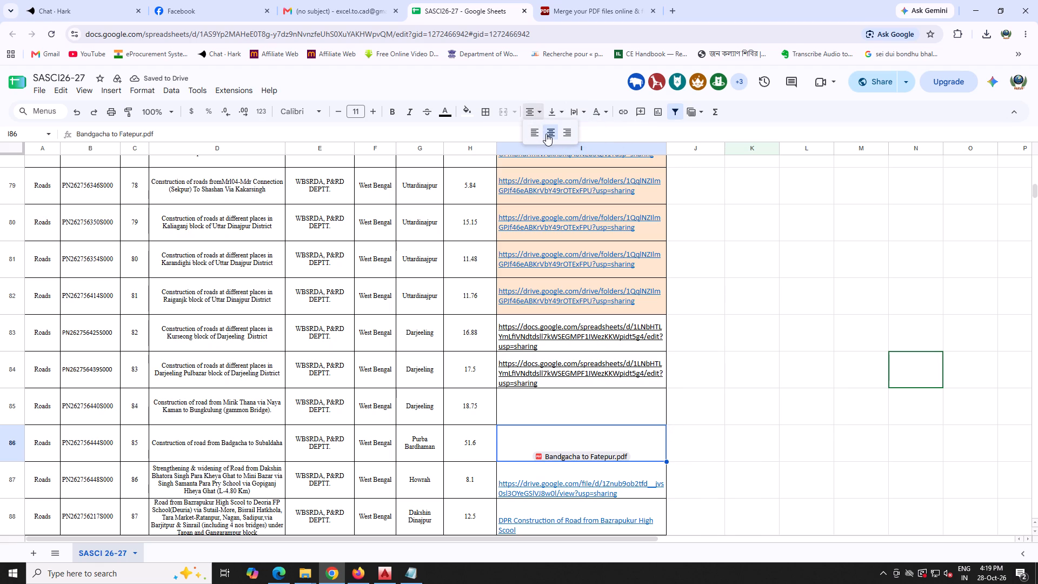
click(701, 128)
click(723, 443)
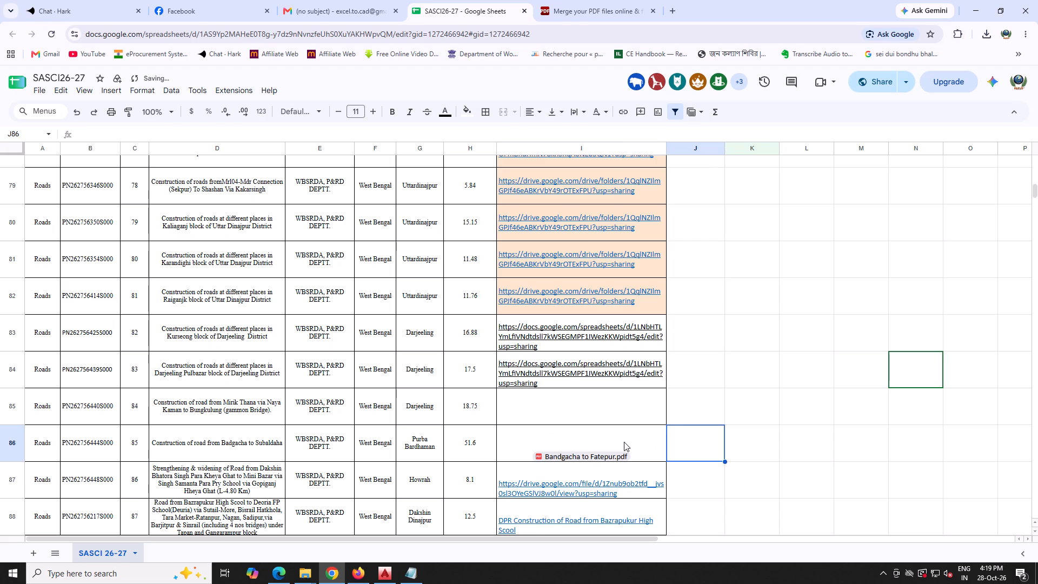
click(624, 442)
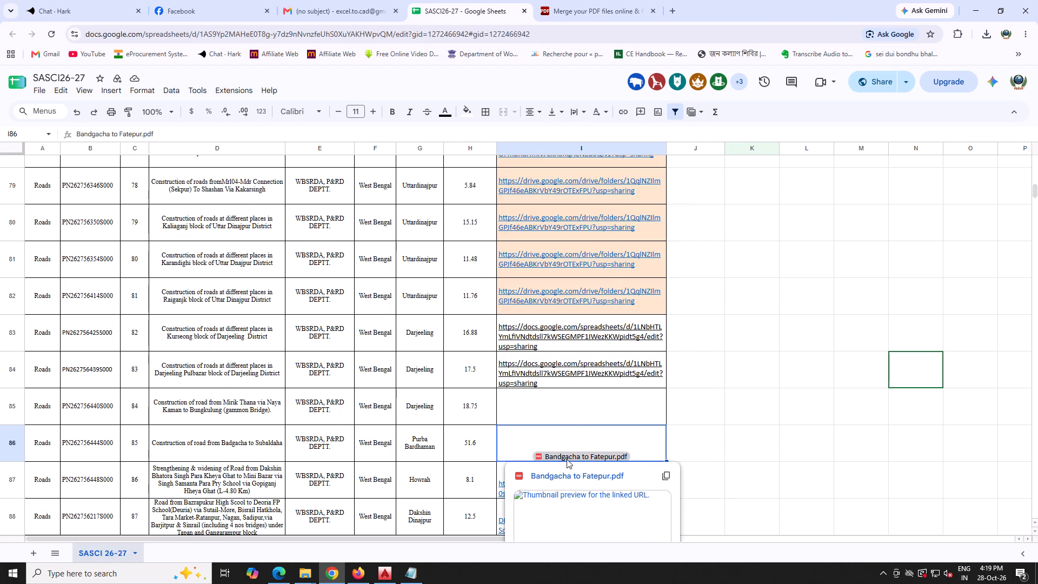
Align the Bandgacha to Fatepur.pdf file chip in cell I86 to the vertical middle, keeping it horizontally centred.
scroll(564, 459, down, 2)
click(754, 387)
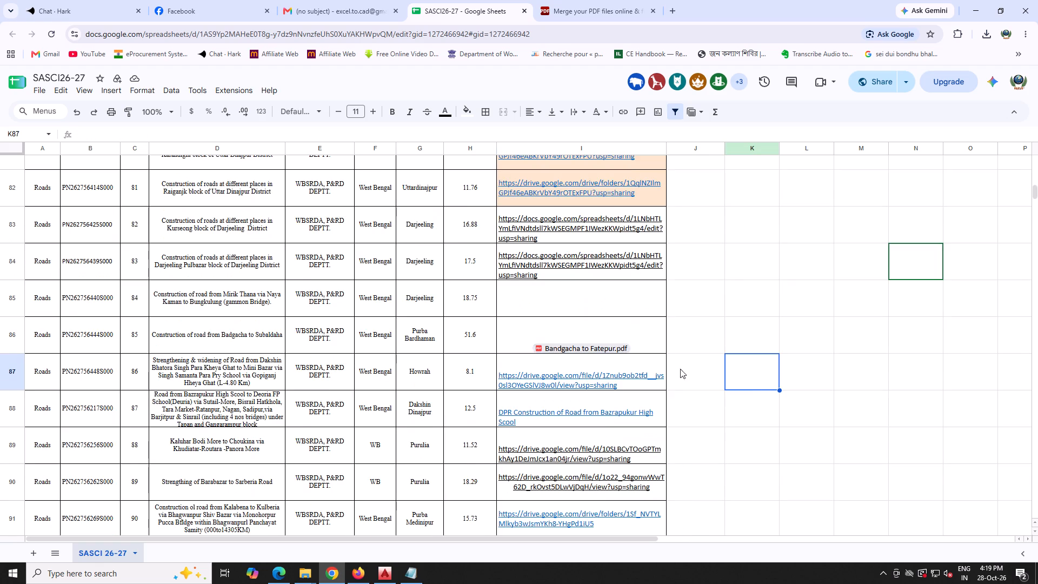
click(581, 337)
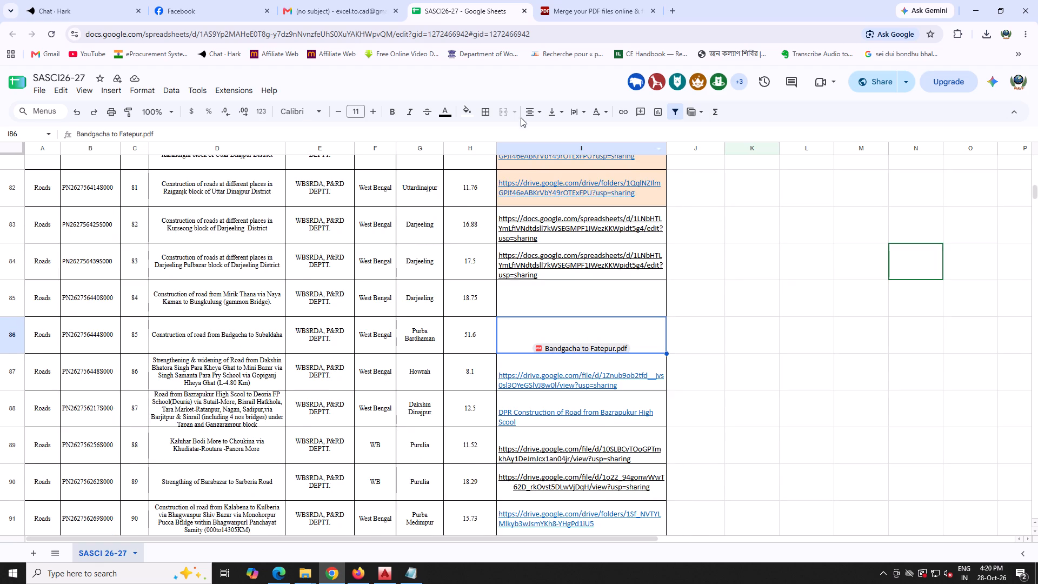
click(541, 114)
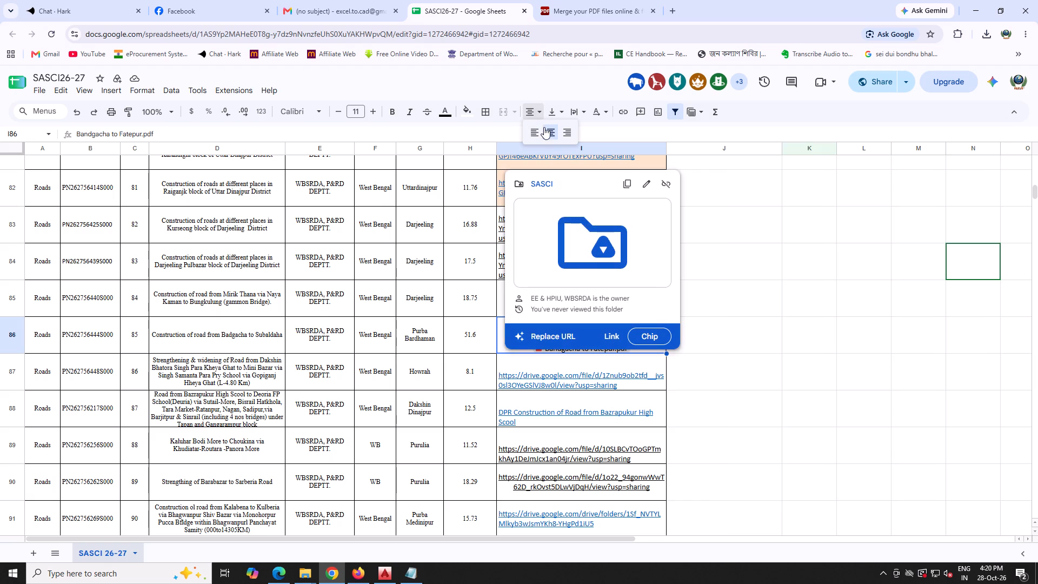
click(544, 127)
click(562, 111)
click(573, 130)
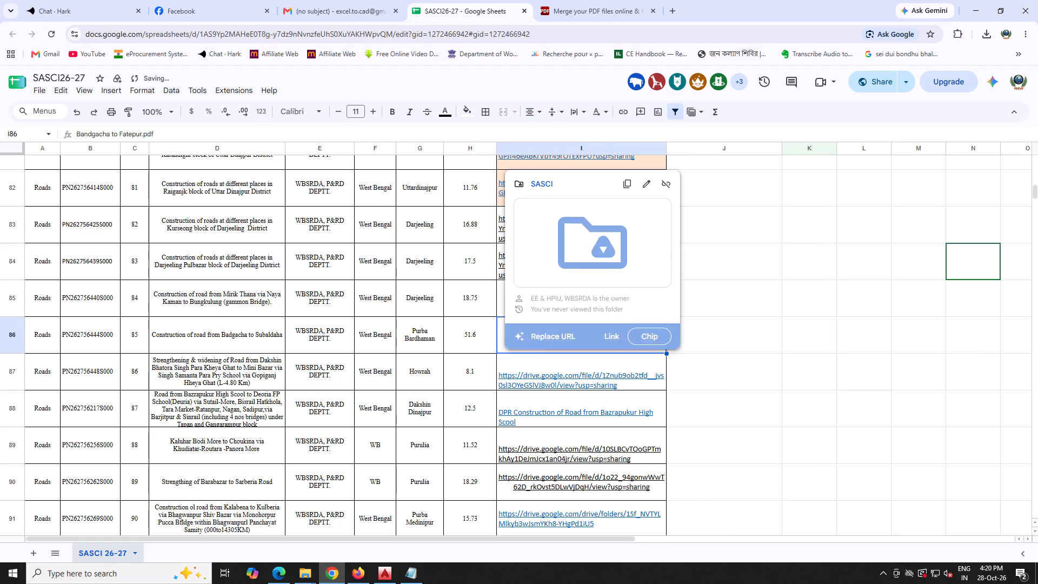
click(802, 261)
Increase the font size of the Bandgacha to Fatepur.pdf file chip in cell I86 to 17.
click(660, 339)
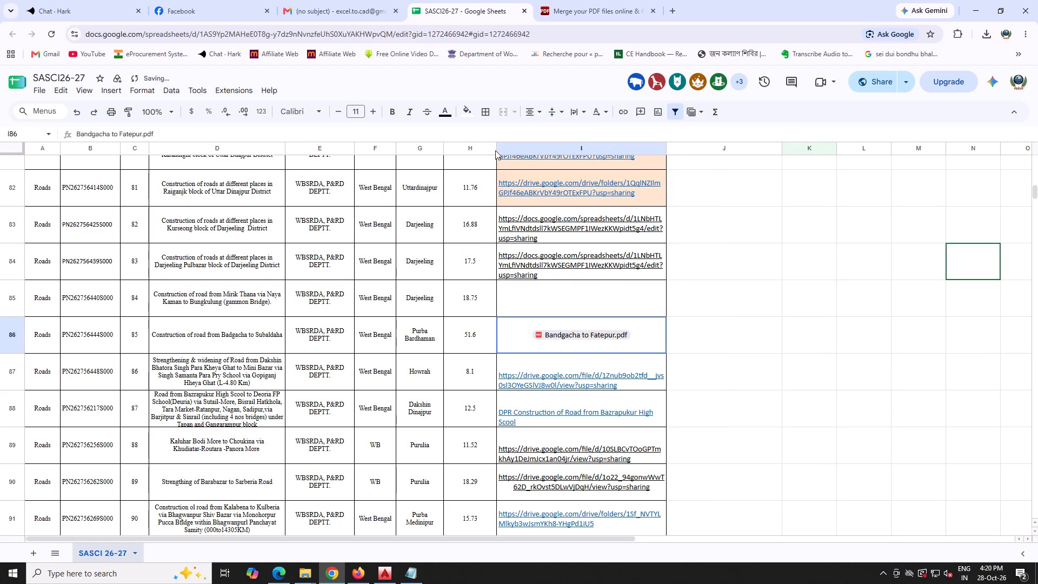
double_click(375, 111)
triple_click(375, 111)
click(375, 111)
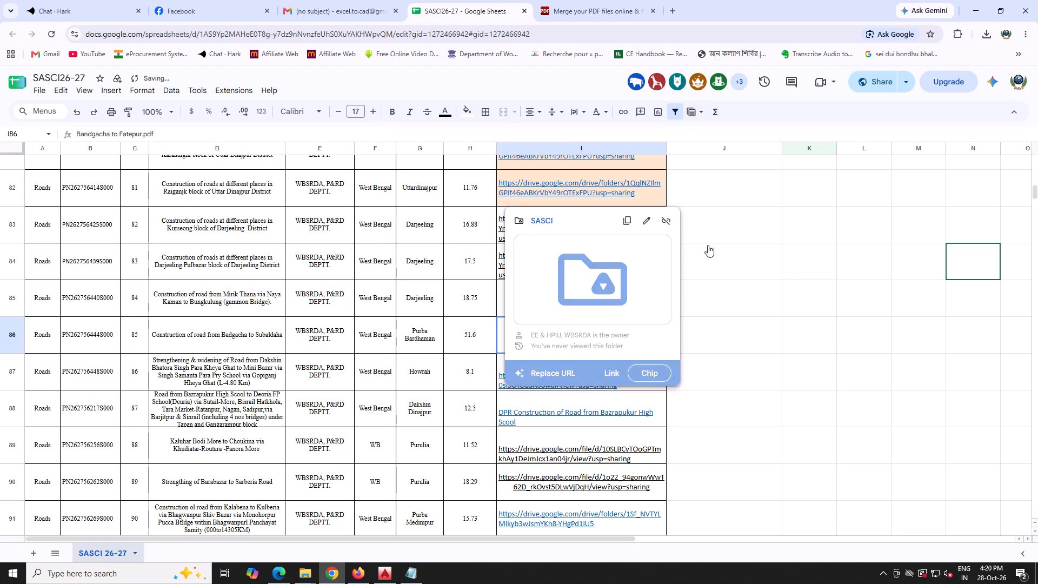
click(850, 305)
click(773, 317)
Check the Bandgacha to Fatepur.pdf chip's preview and compare it with the DPR links in the surrounding rows.
scroll(728, 271, down, 1)
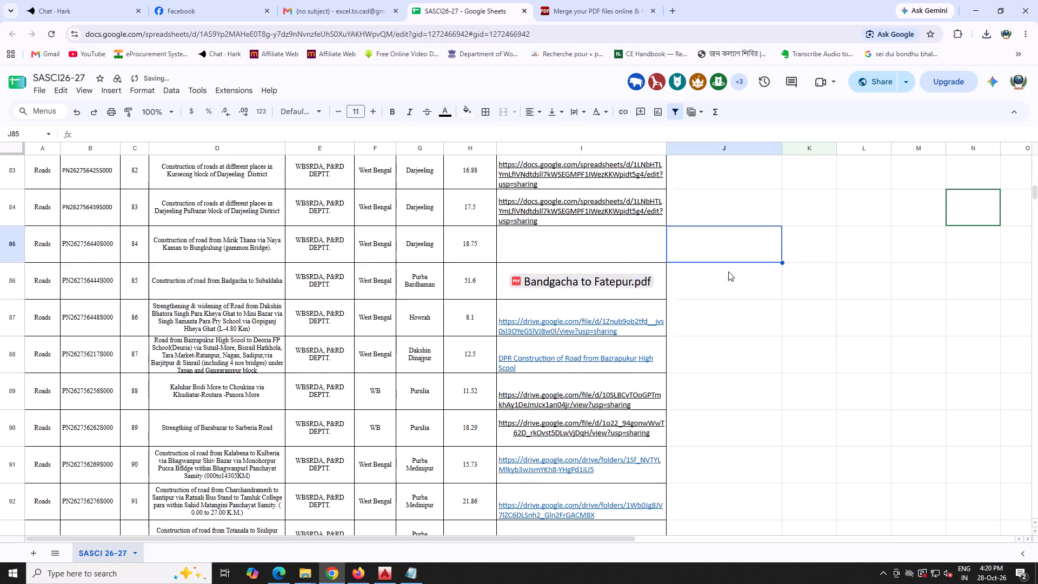
scroll(728, 271, down, 2)
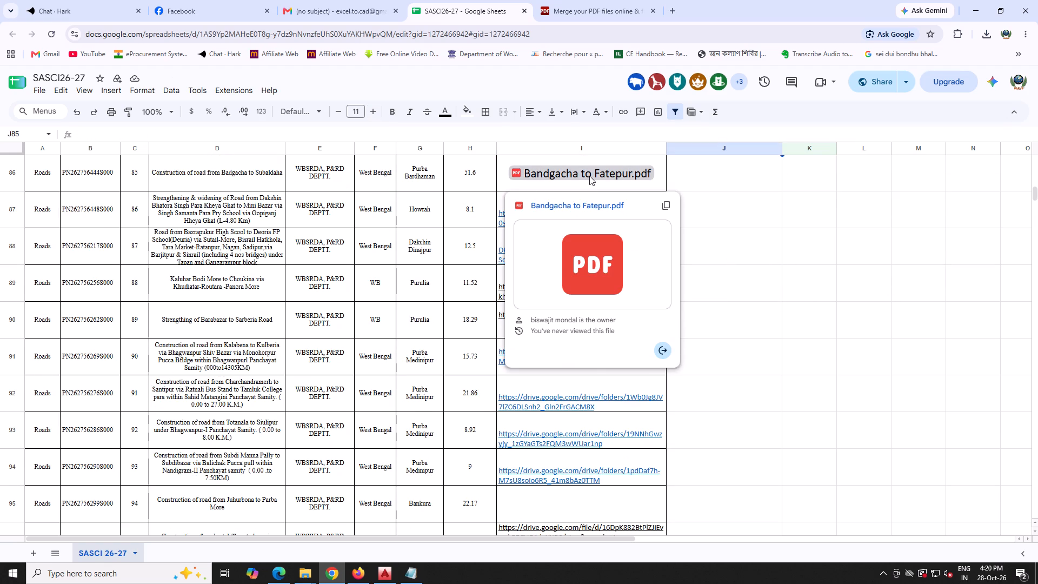
click(761, 245)
scroll(758, 262, up, 3)
click(843, 304)
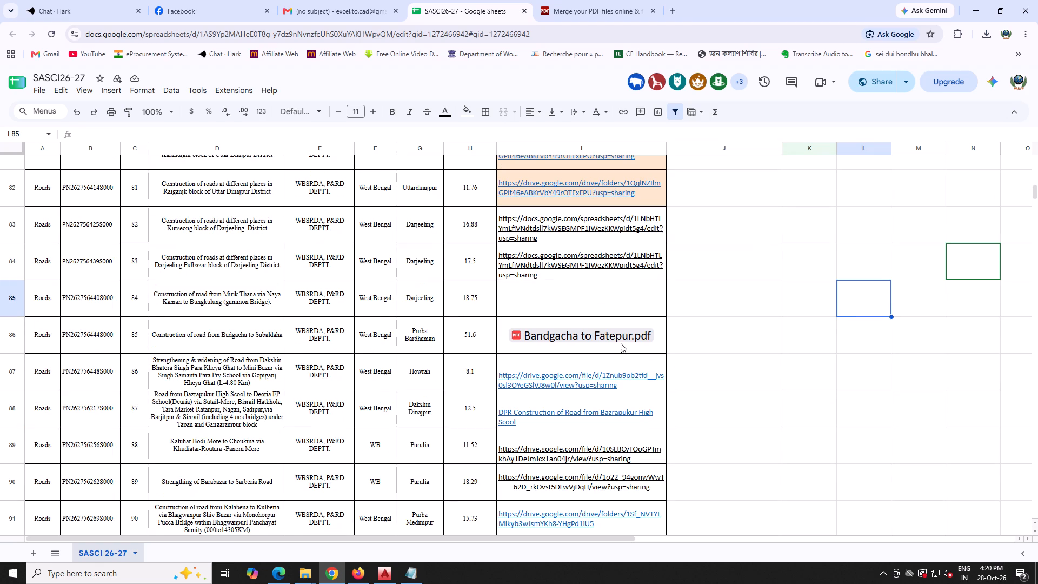
scroll(457, 399, up, 4)
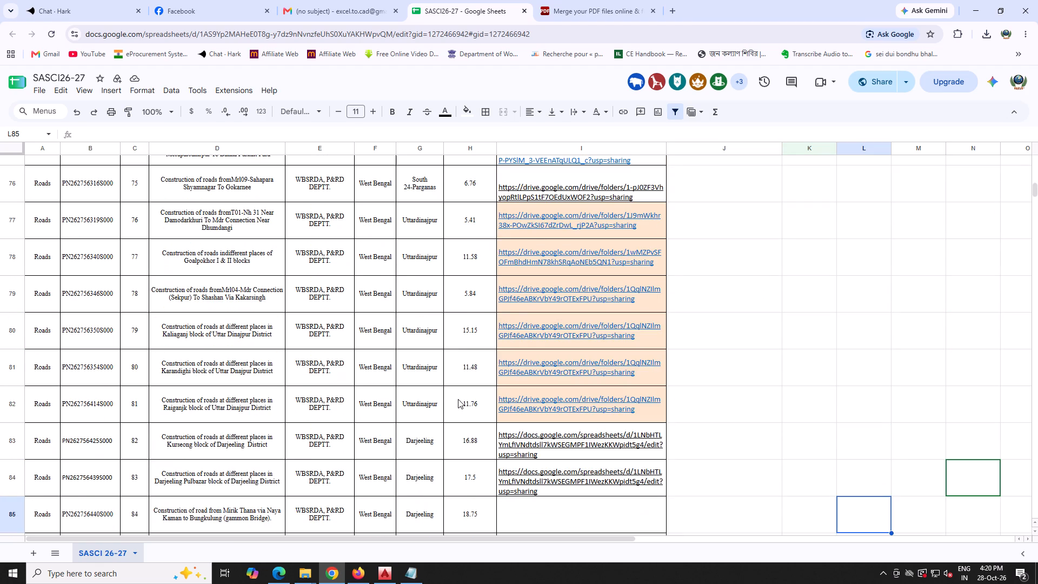
scroll(459, 399, up, 9)
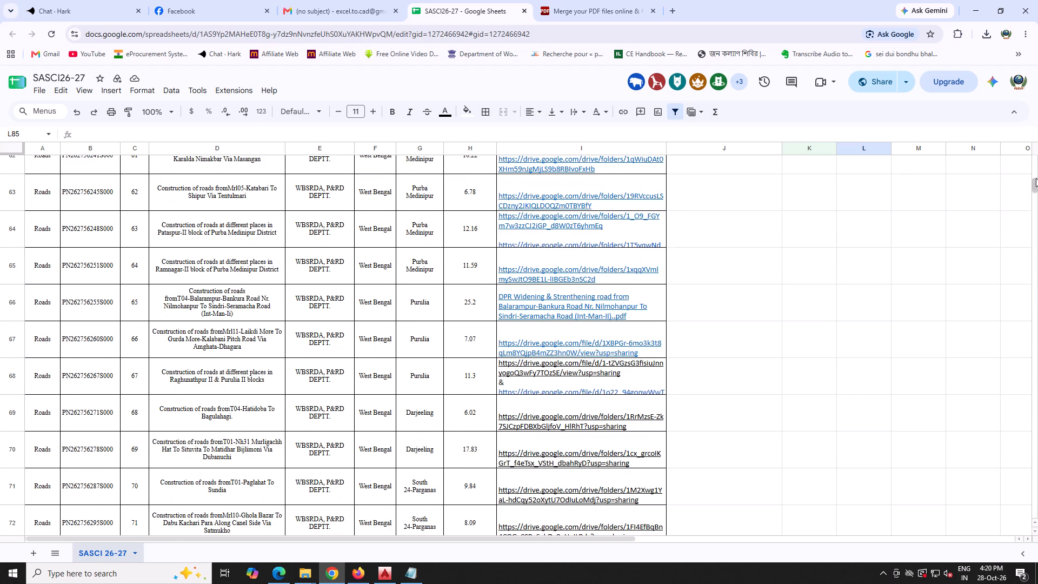
Open the NH60A to Shibrampur PDF linked in cell I5, check its first page, and close it.
drag(1036, 185, 1037, 118)
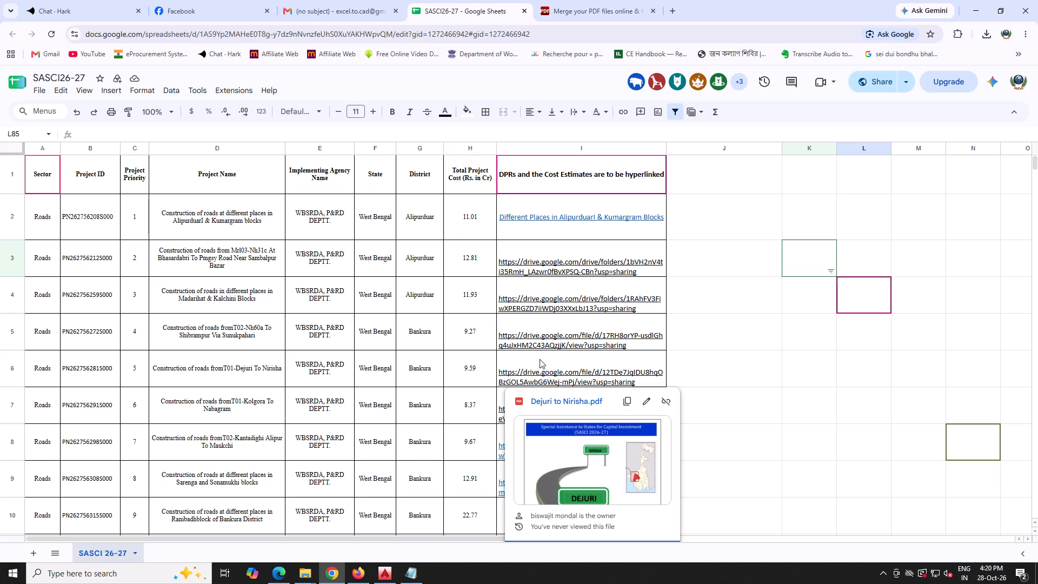
click(541, 326)
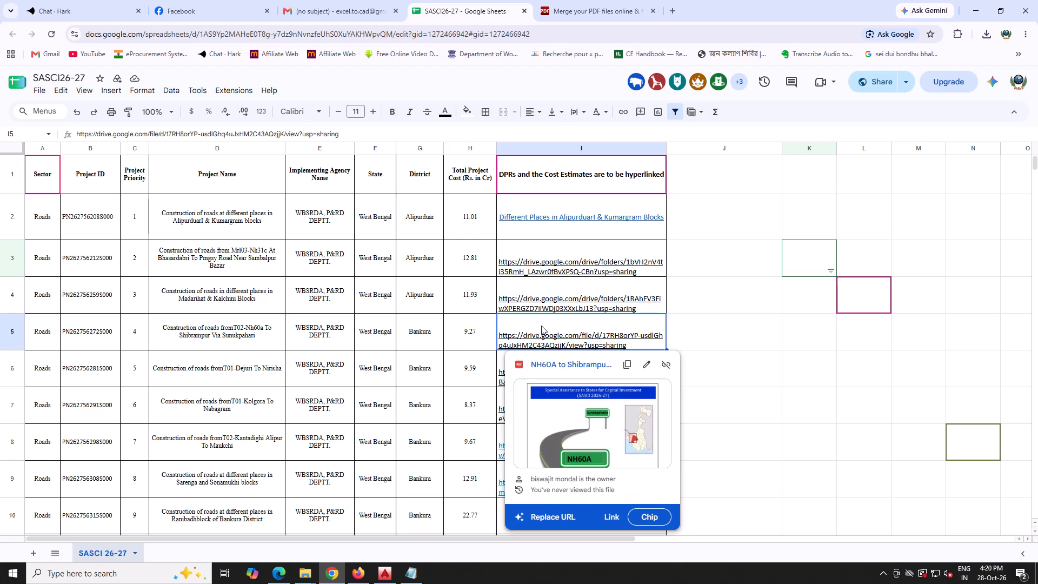
double_click(582, 329)
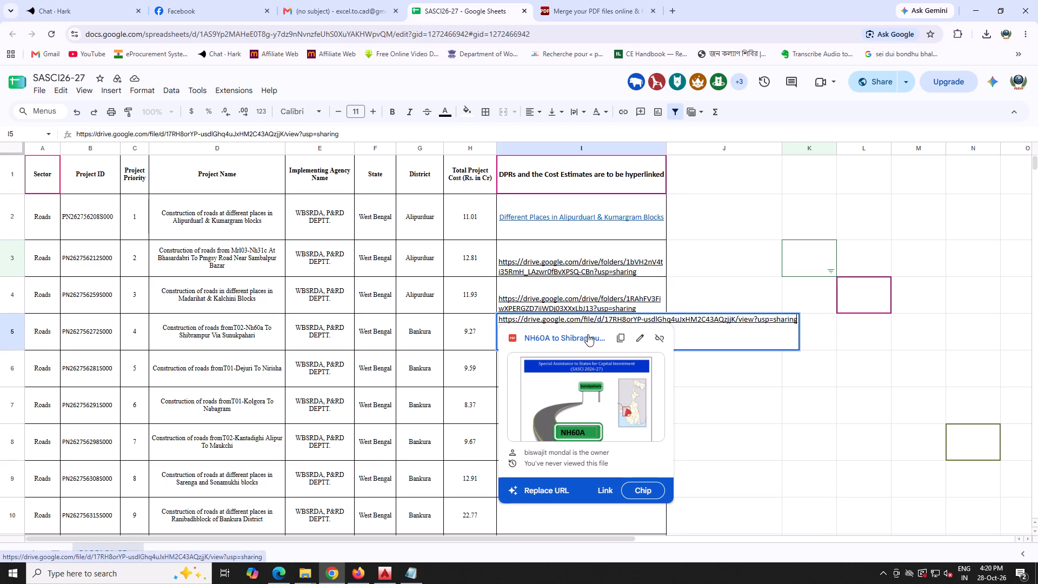
click(579, 340)
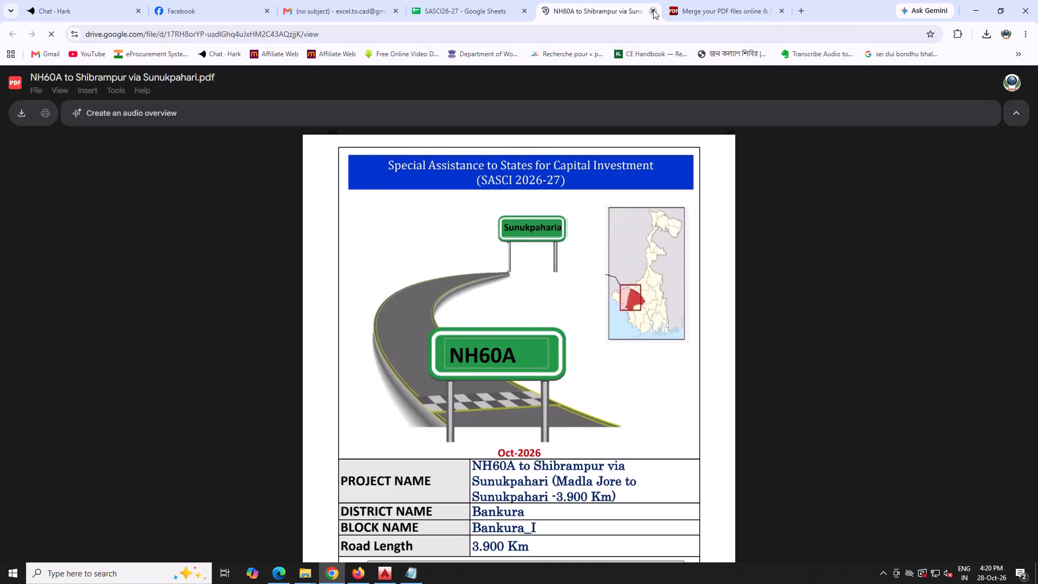
click(653, 10)
click(440, 0)
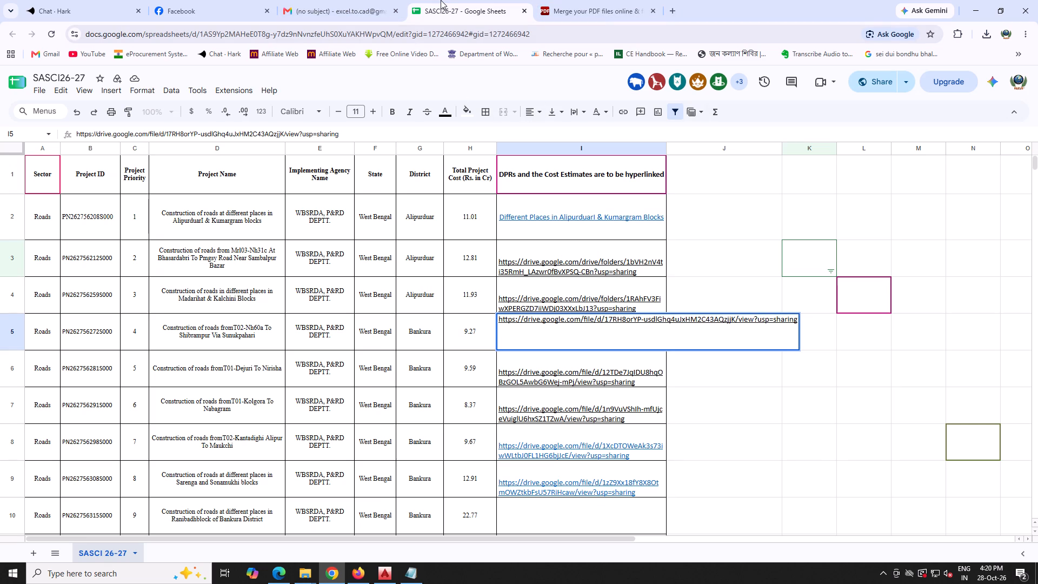
Copy and clear the NH60A to Shibrampur link in cell I5, paste it back, and convert it to a file chip.
click(765, 373)
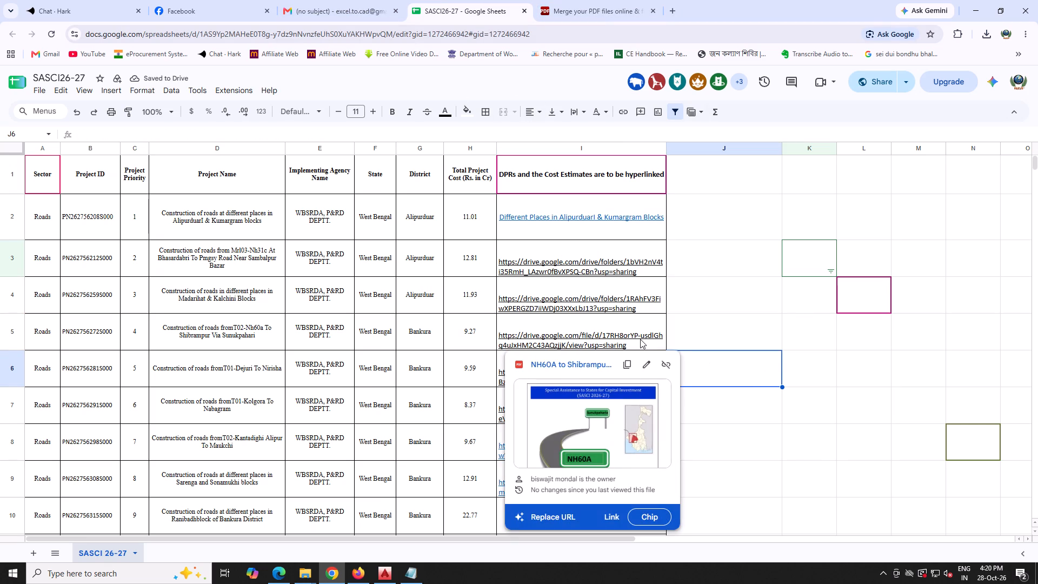
click(537, 327)
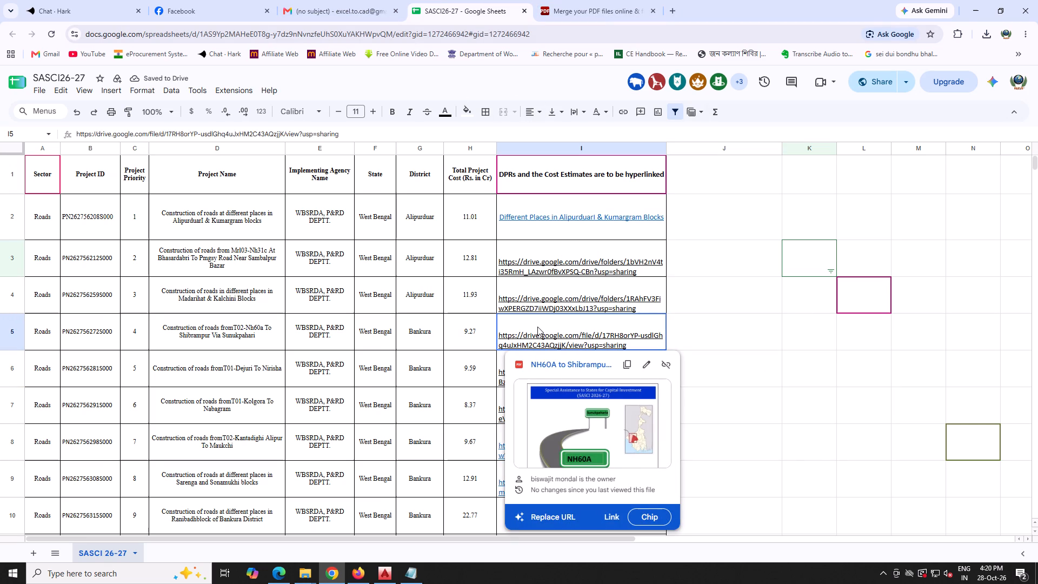
double_click(624, 343)
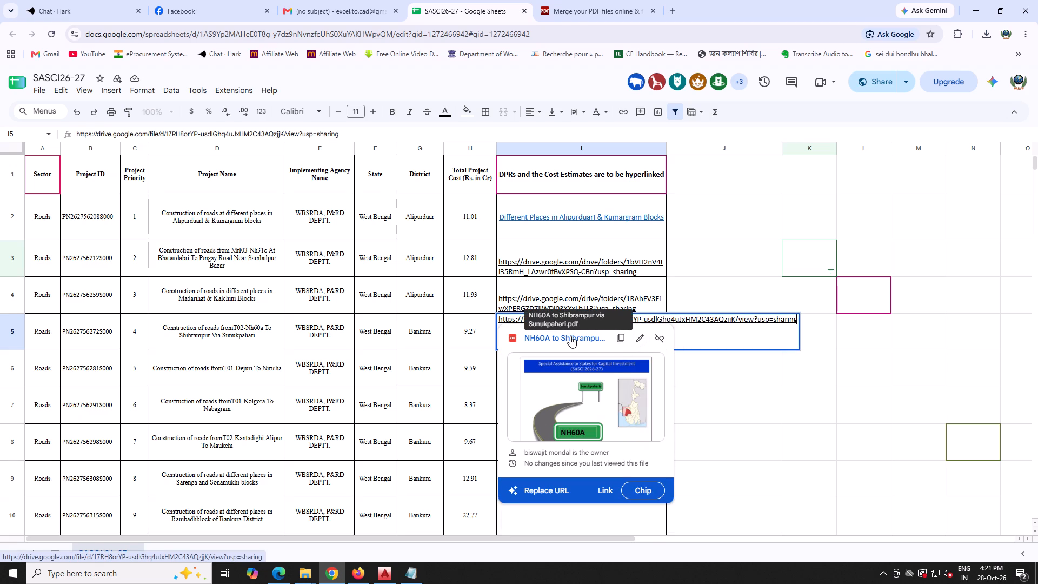
click(764, 424)
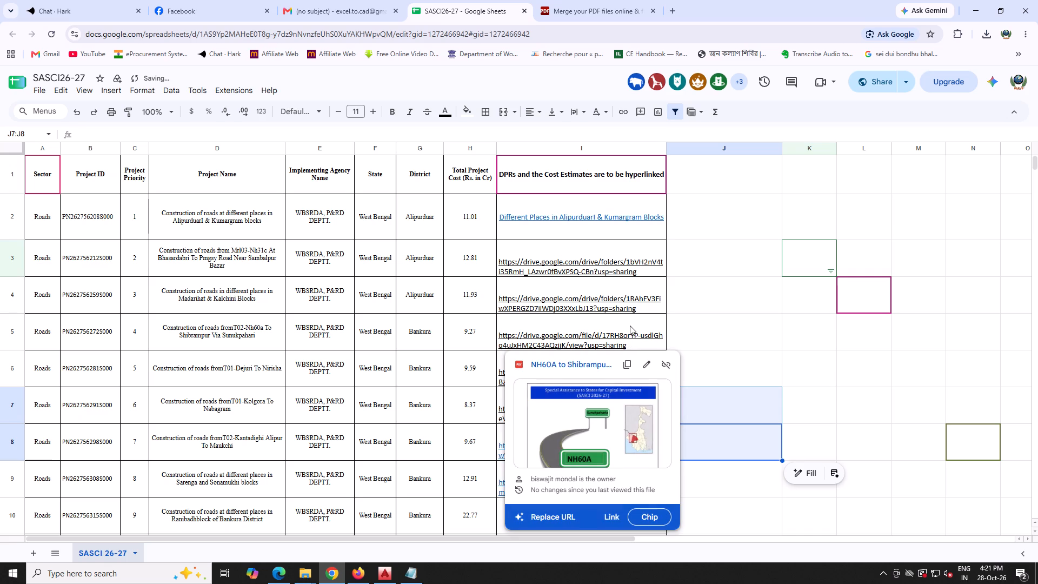
click(630, 326)
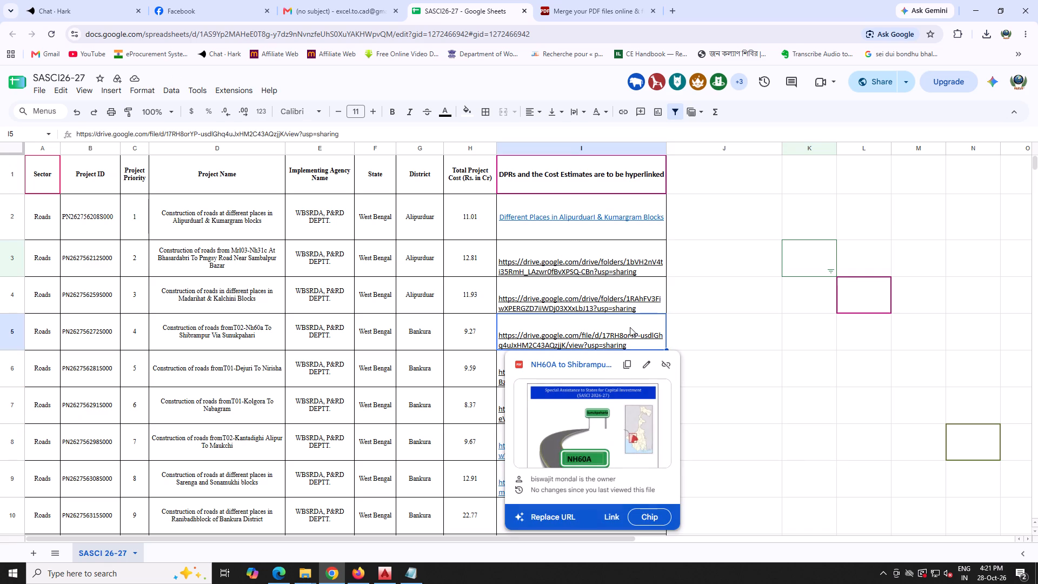
key(ctrl+c)
key(Delete)
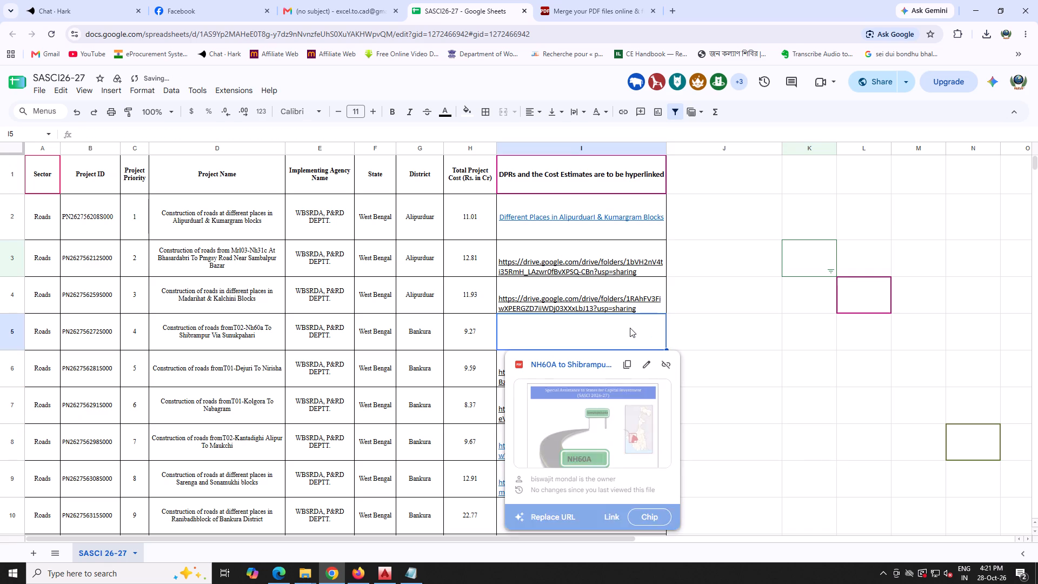
right_click(618, 332)
click(648, 176)
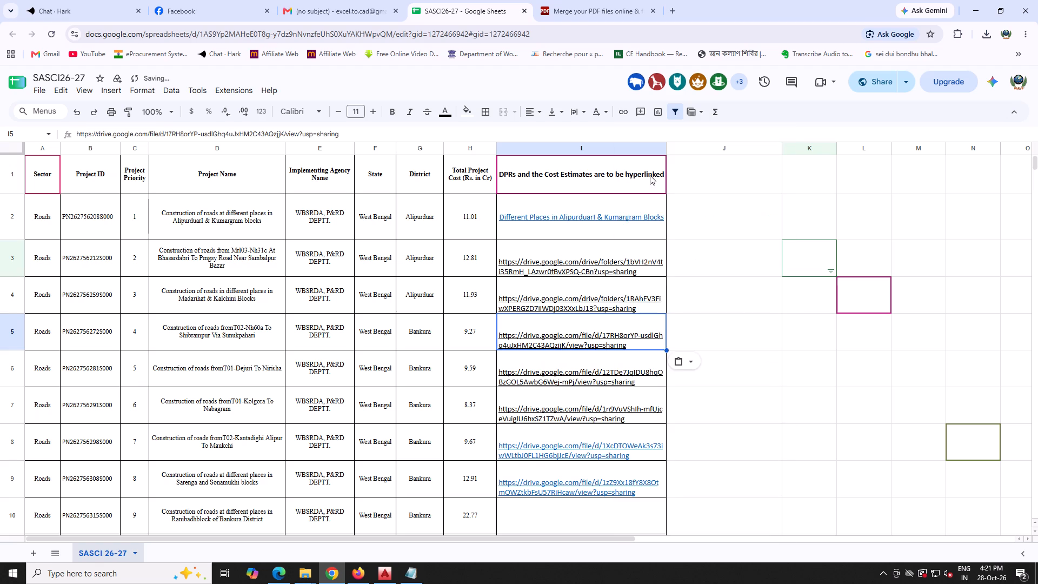
click(650, 297)
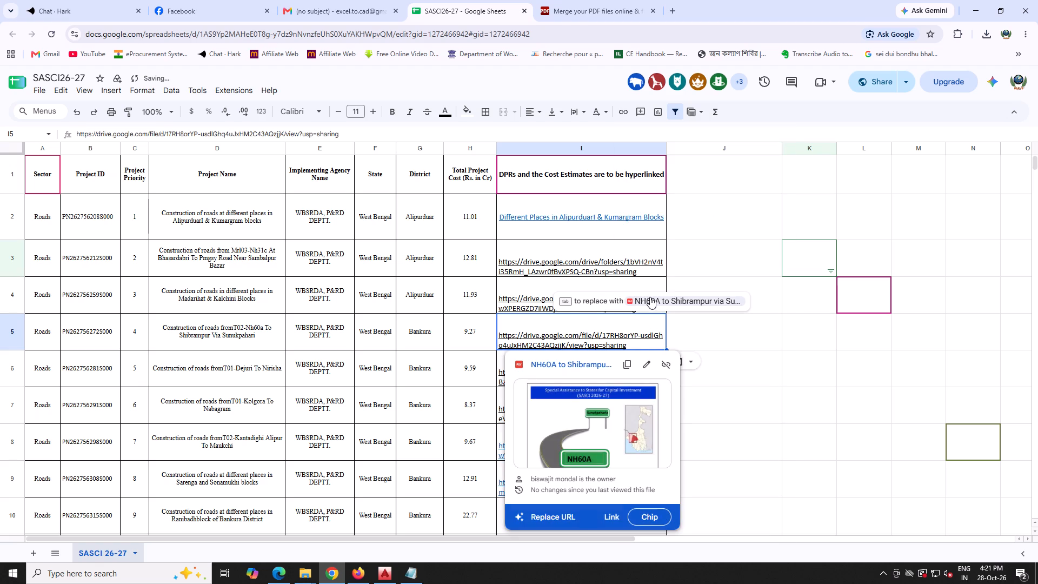
click(734, 336)
Centre the NH60A to Shibrampur file chip in cell I5 vertically and horizontally, and set its font size to 12.
click(624, 330)
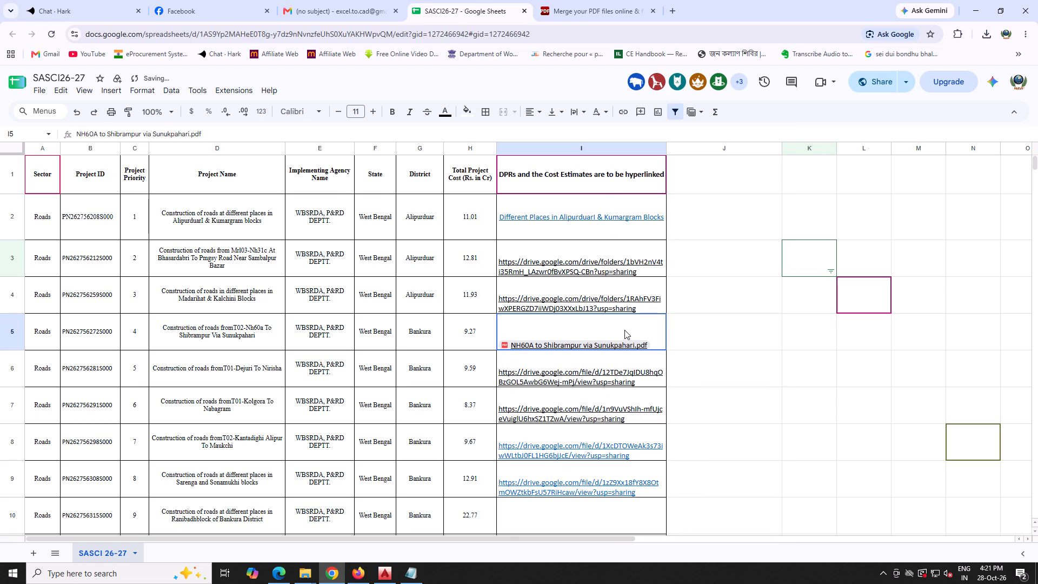
click(563, 113)
click(574, 132)
click(539, 115)
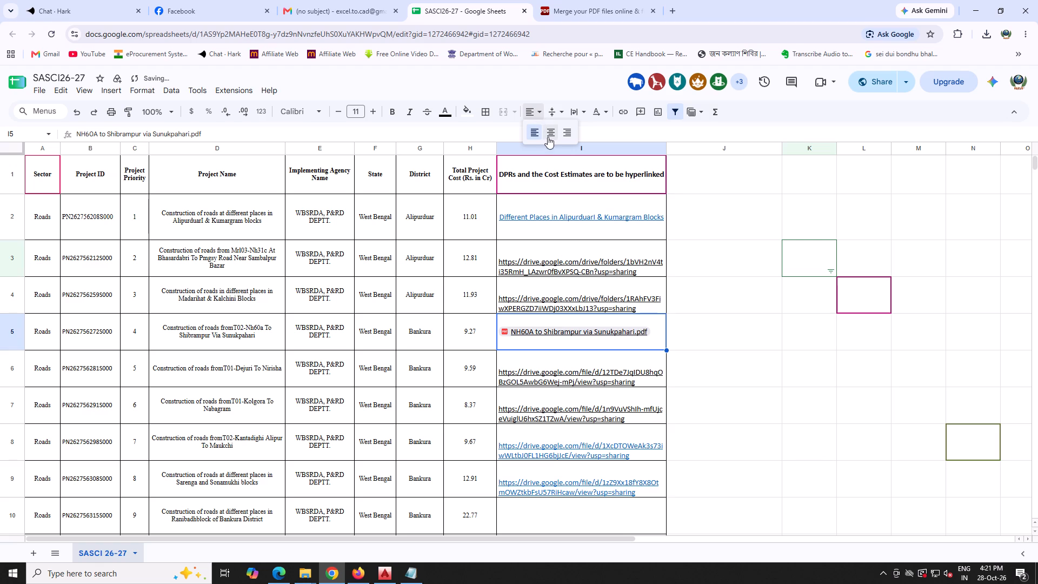
click(549, 136)
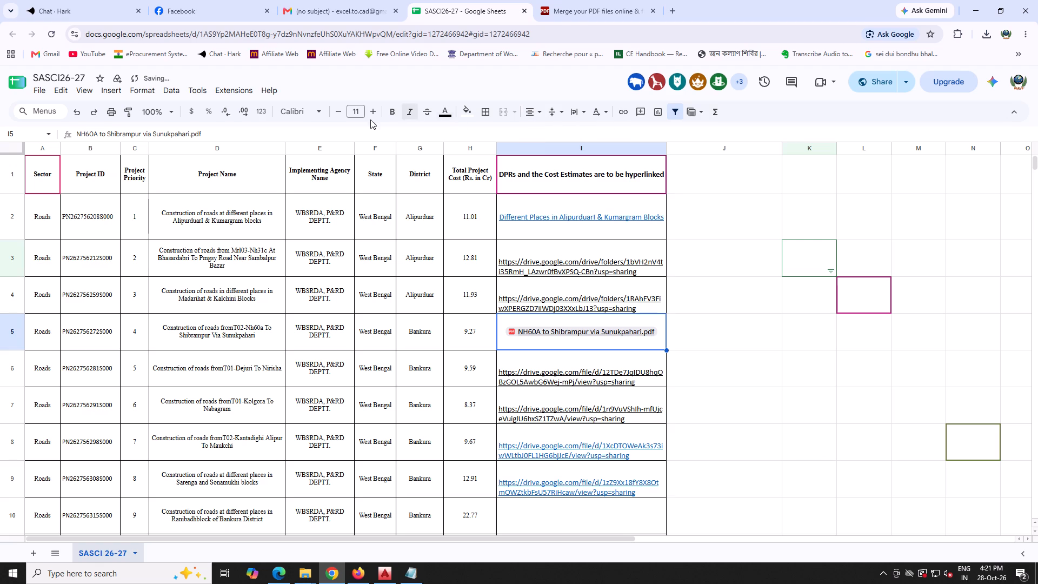
click(373, 112)
click(791, 390)
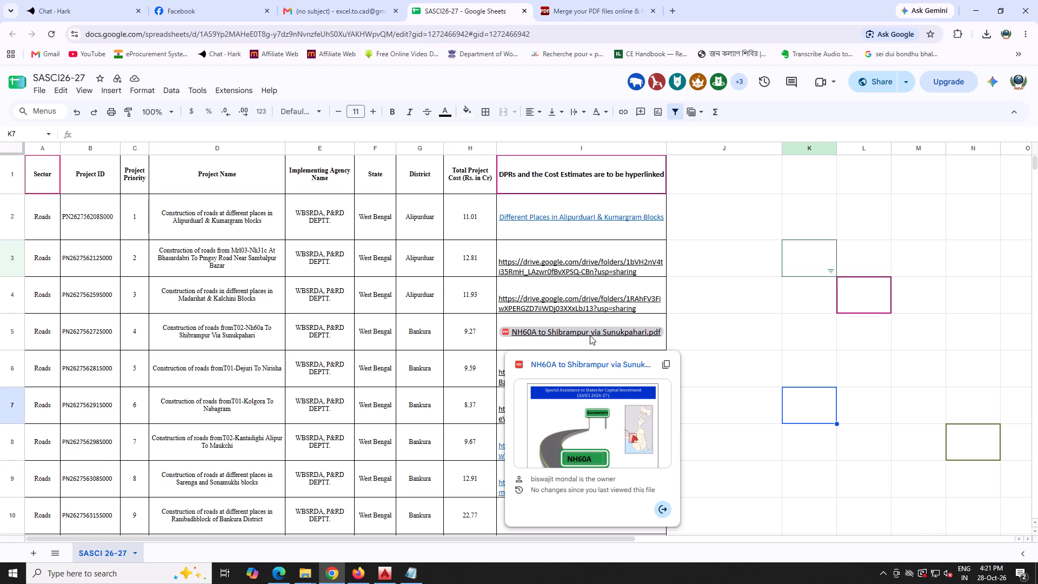
click(751, 333)
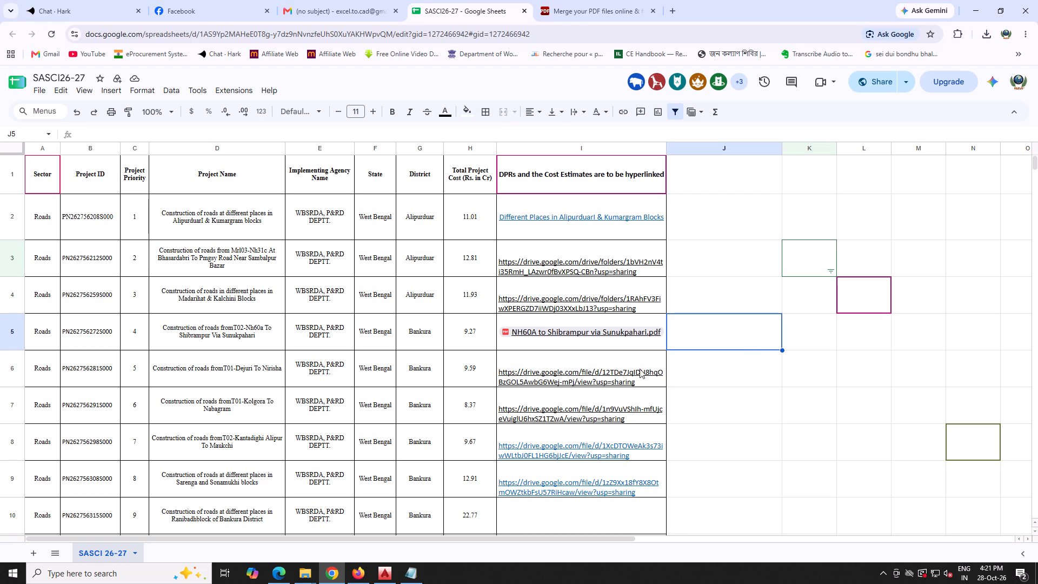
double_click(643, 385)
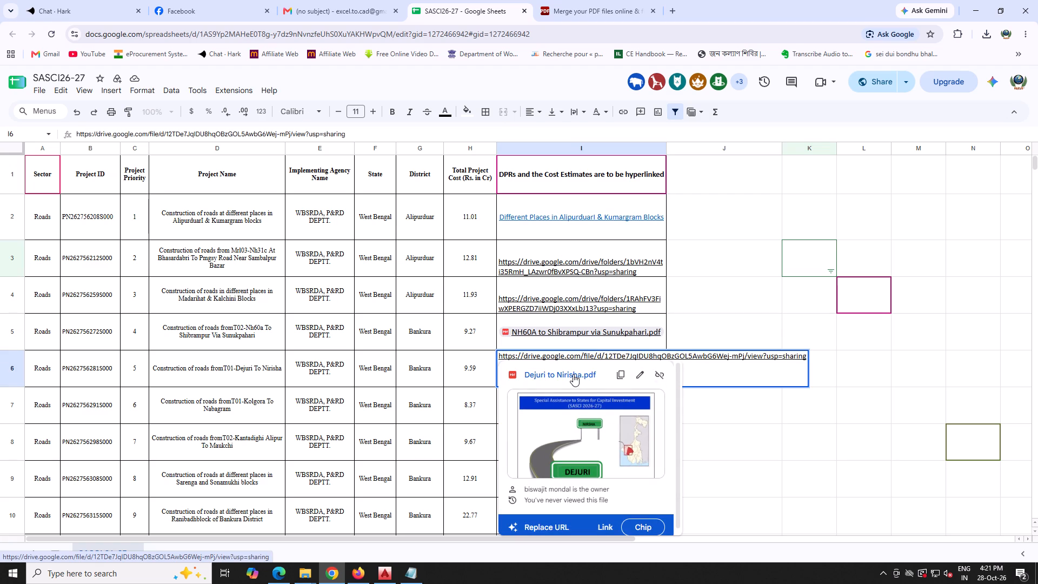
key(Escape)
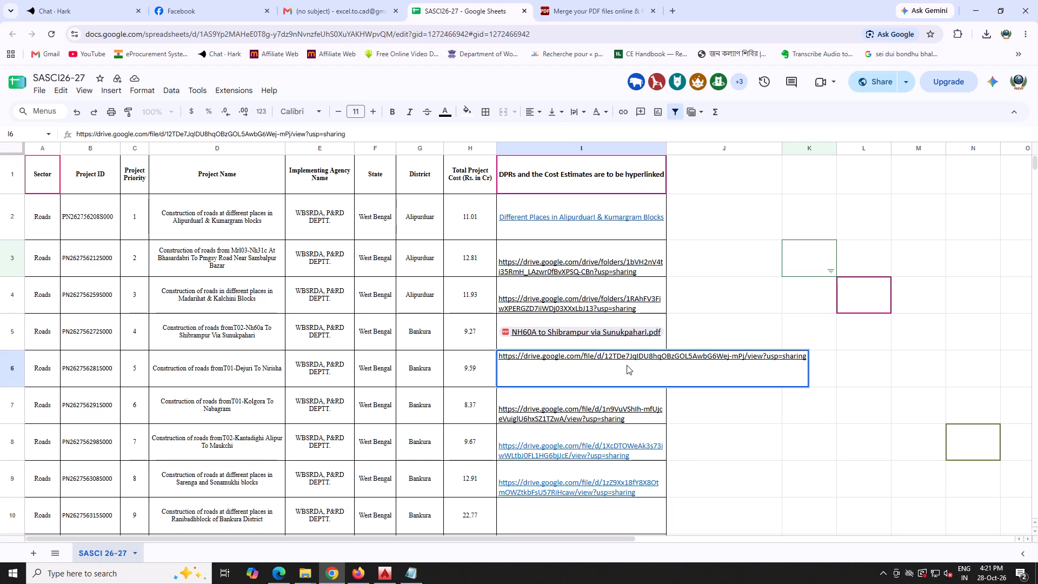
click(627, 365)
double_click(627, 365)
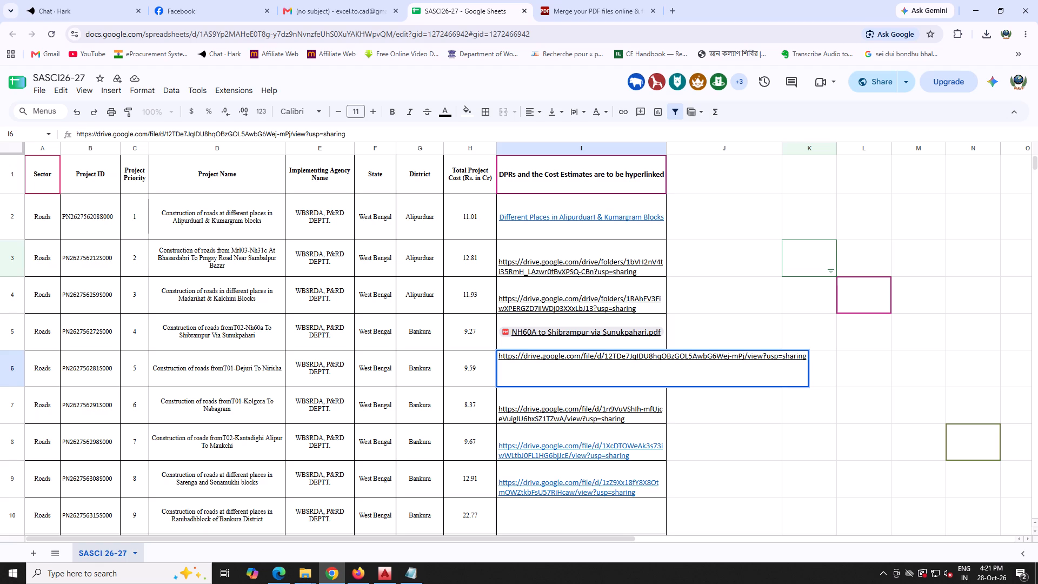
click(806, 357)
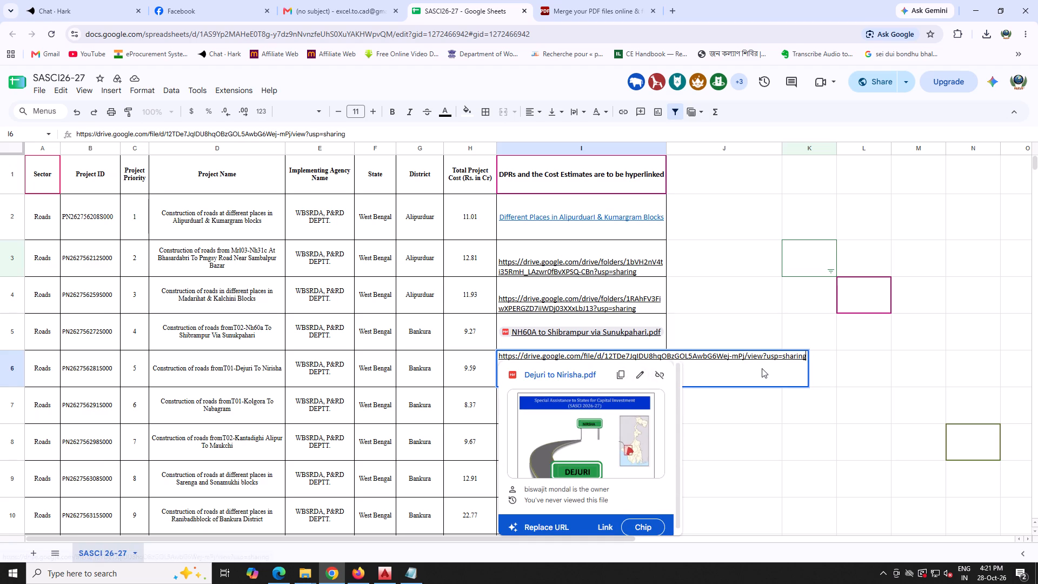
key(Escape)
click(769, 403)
Copy and clear the Dejuri to Nirisha link in cell I6, paste it back, and convert it to a file chip.
click(589, 356)
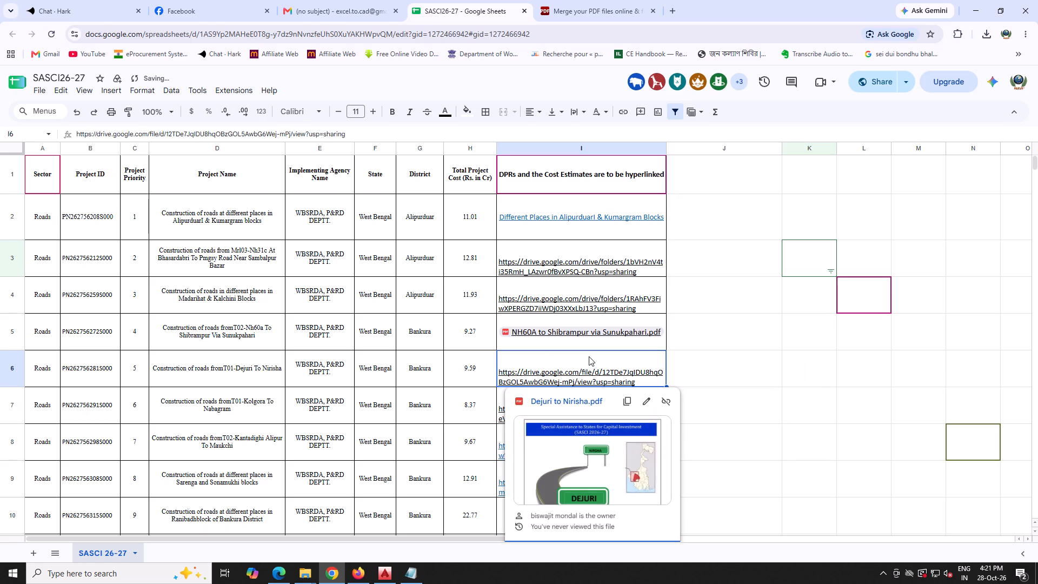
key(ctrl+c)
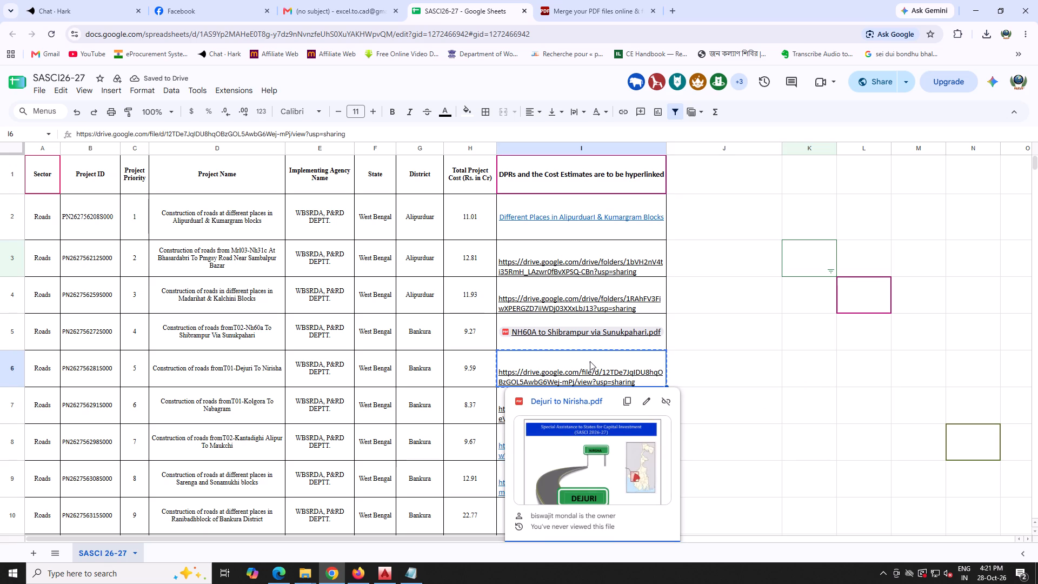
key(Delete)
right_click(588, 365)
double_click(555, 363)
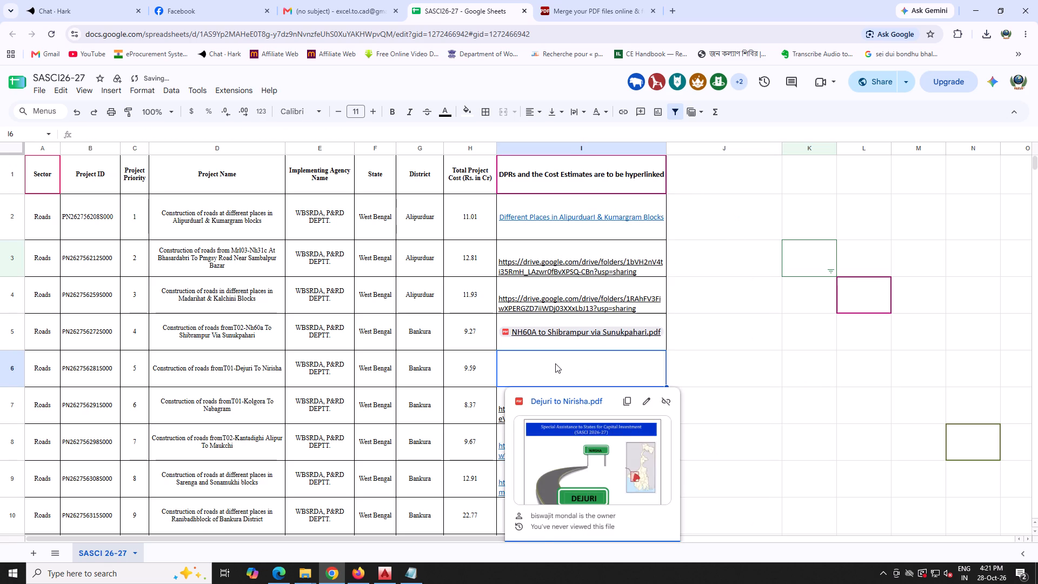
right_click(555, 363)
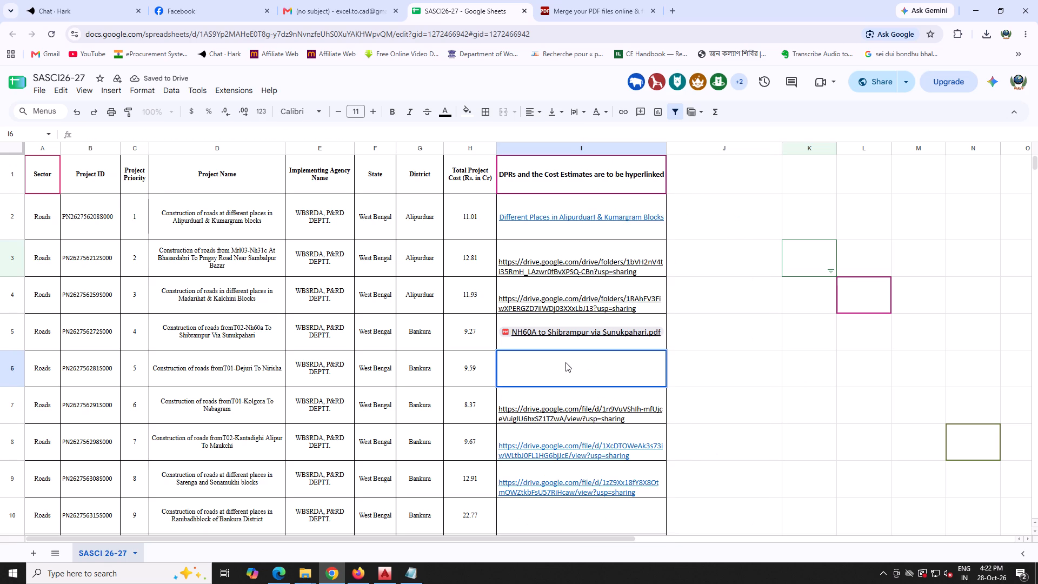
right_click(568, 359)
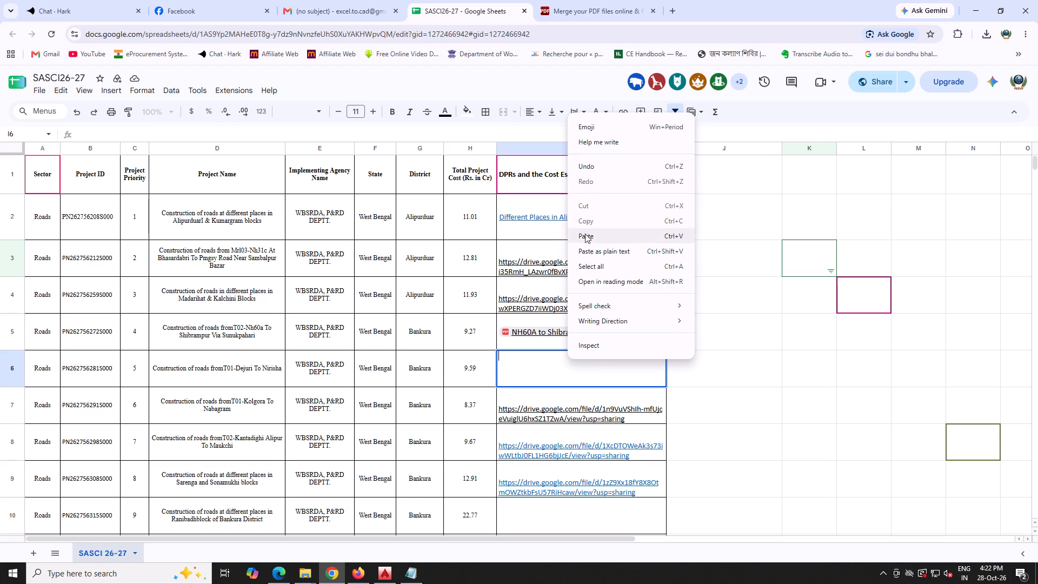
click(585, 237)
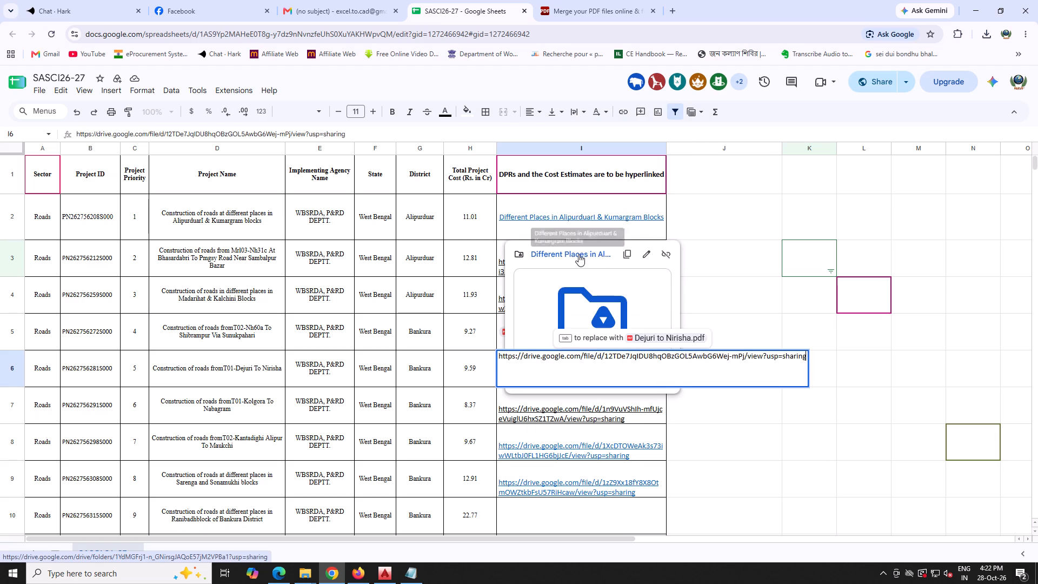
click(653, 338)
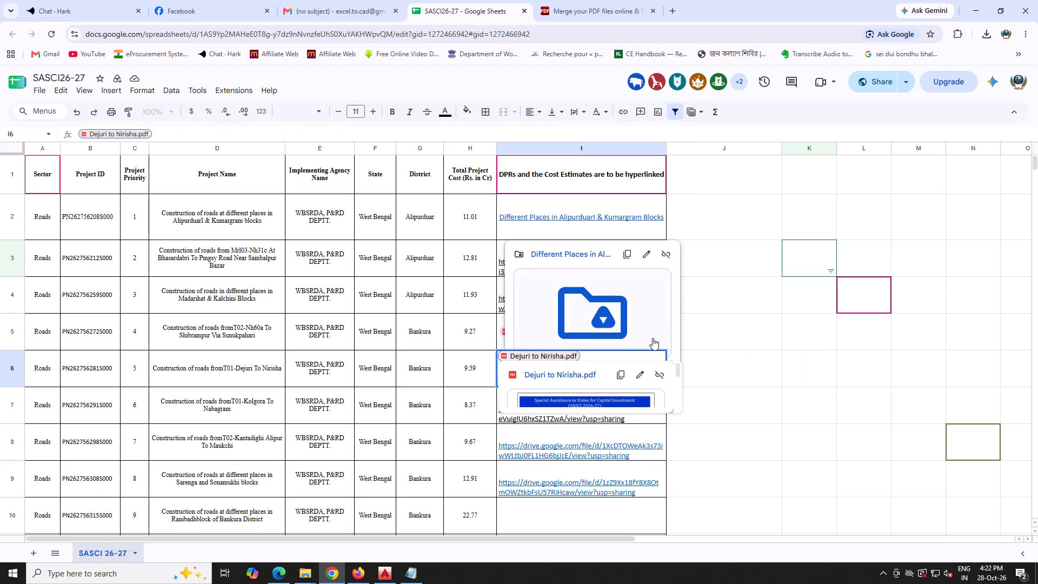
click(736, 367)
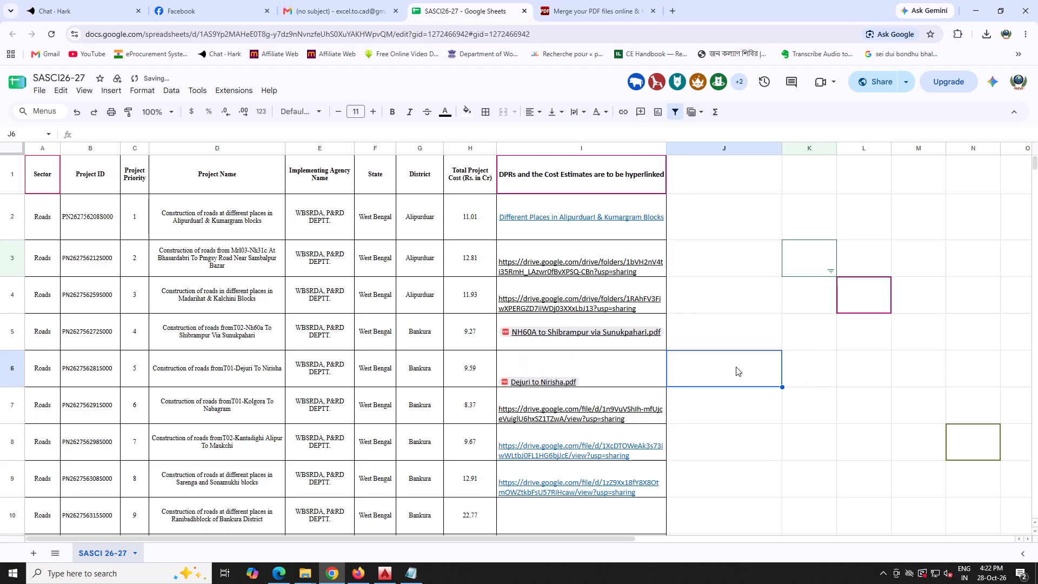
Set the vertical alignment to middle for the Dejuri to Nirisha.pdf chip in cell I6 and for all of column I.
click(615, 371)
click(610, 349)
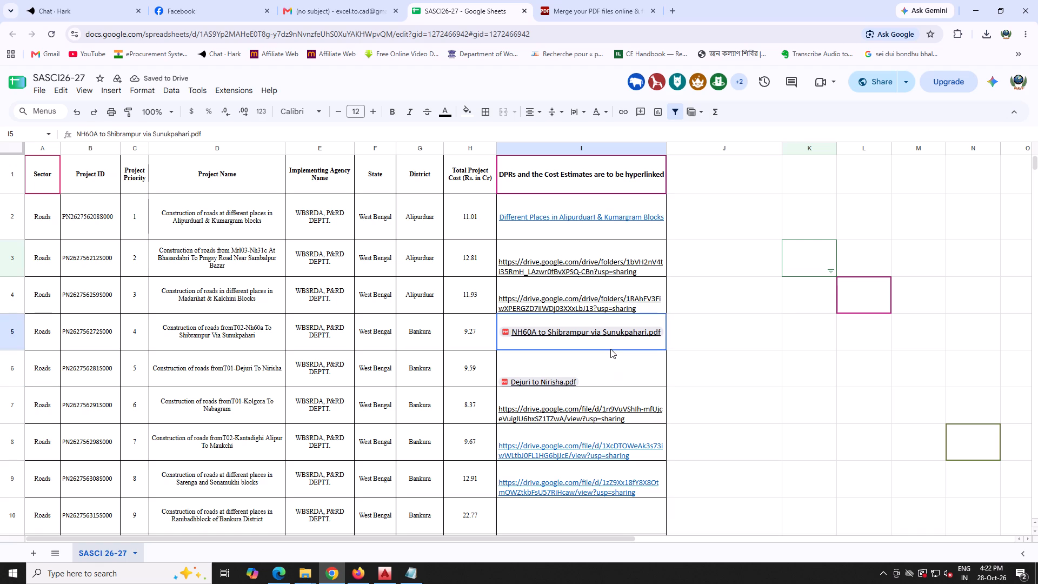
click(609, 363)
click(561, 114)
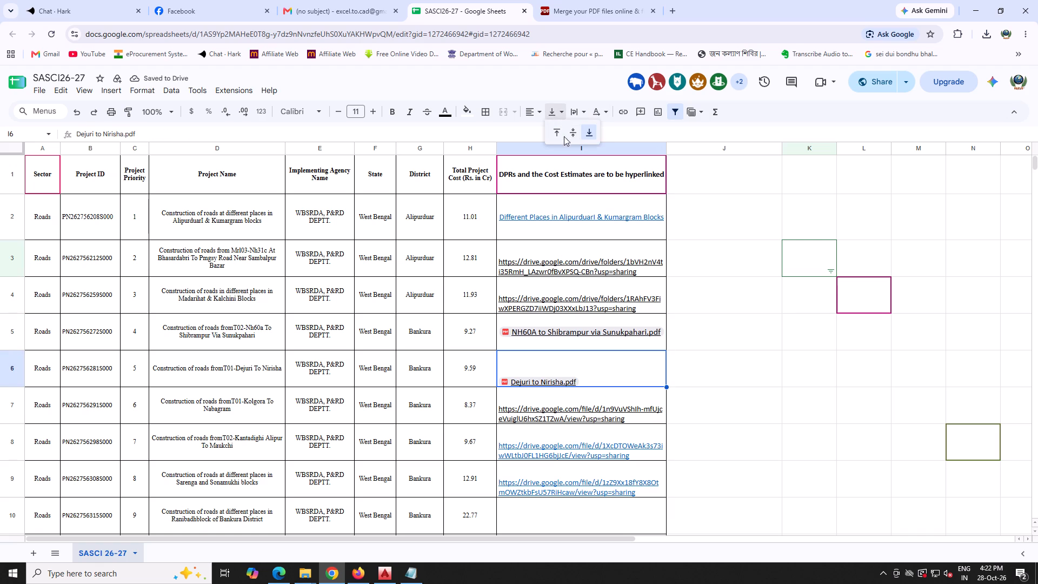
click(572, 134)
click(553, 150)
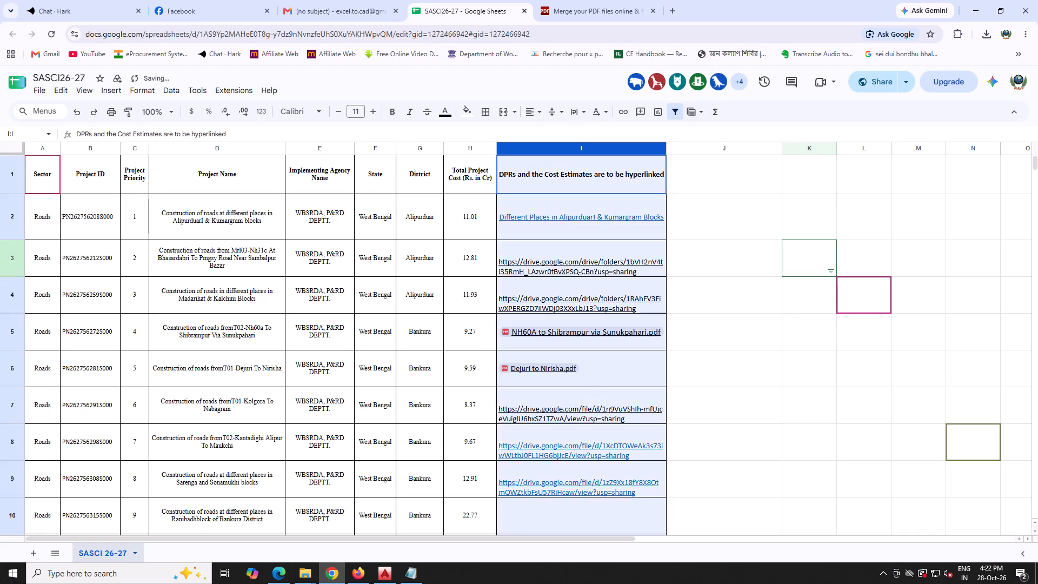
click(561, 116)
click(571, 132)
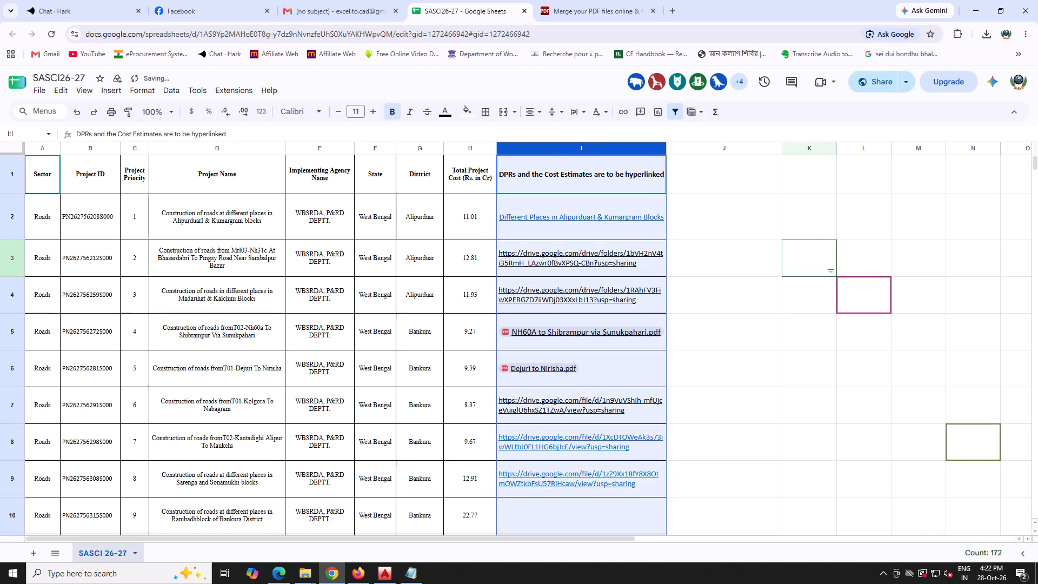
click(722, 313)
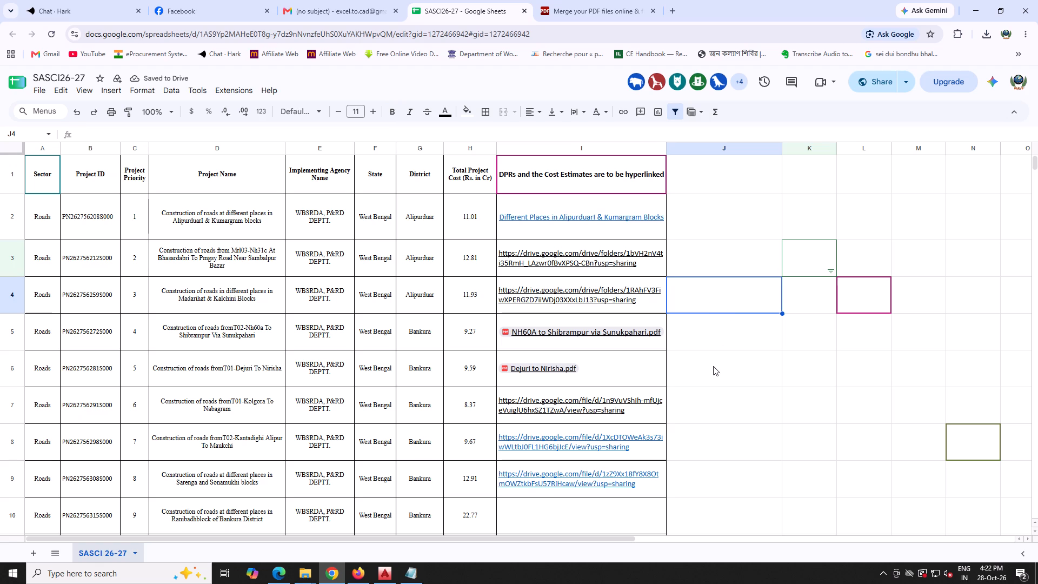
Increase the font size of the Dejuri to Nirisha.pdf chip in cell I6 to 13.
click(650, 370)
click(379, 111)
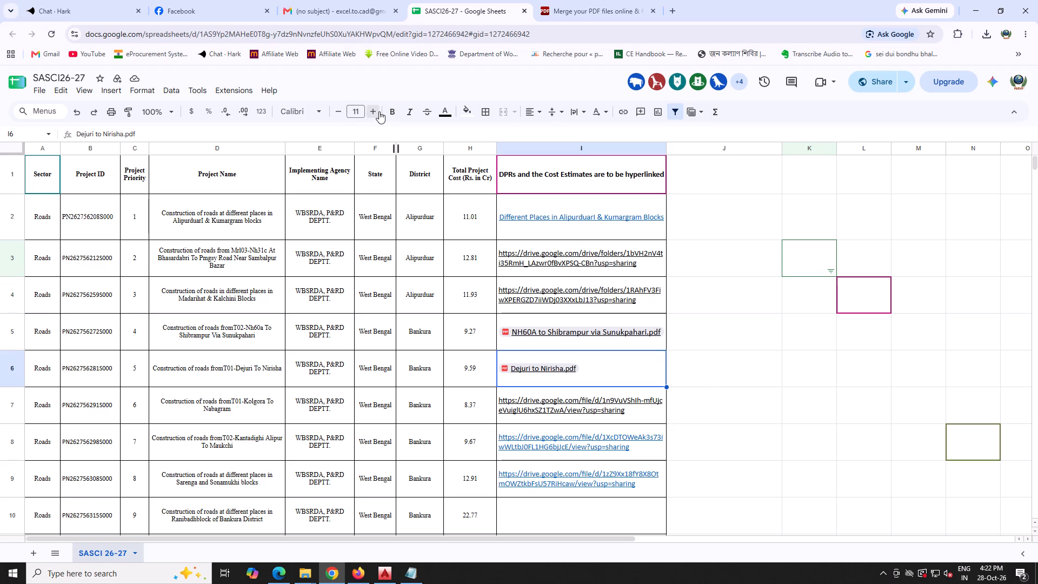
click(379, 111)
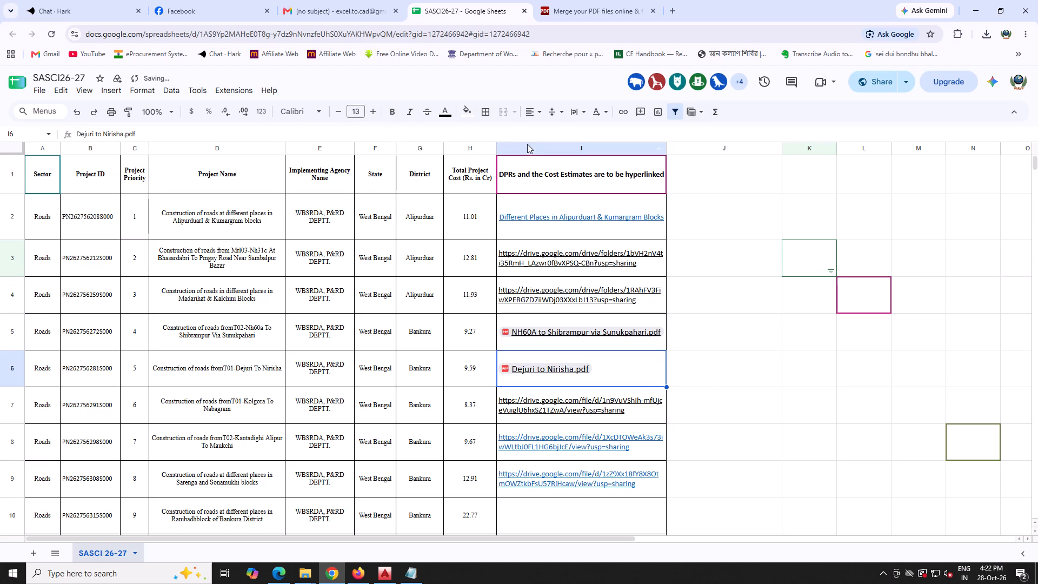
Try centring all of column I horizontally, and set the whole column to left alignment instead.
click(527, 147)
click(542, 116)
click(553, 136)
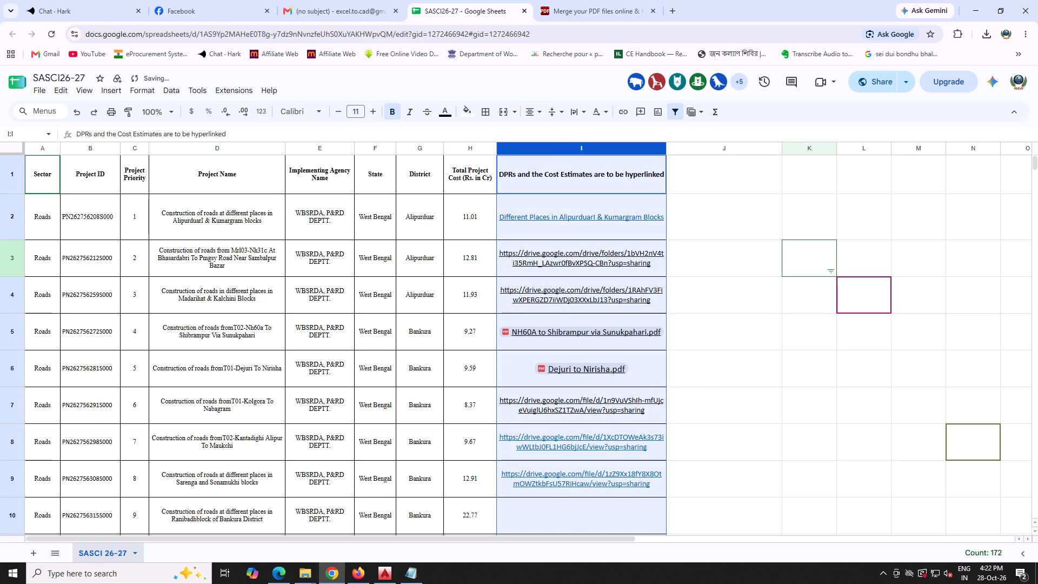
click(538, 116)
click(531, 134)
click(778, 361)
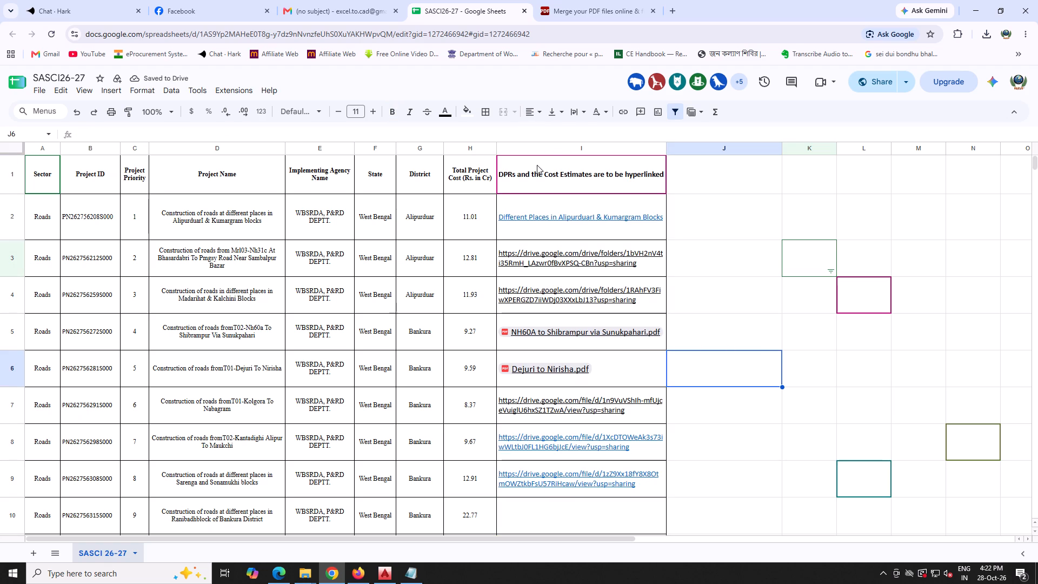
Look through the DPR links and chips in column I down to about row 47, and return to the Bankura rows.
scroll(718, 313, down, 3)
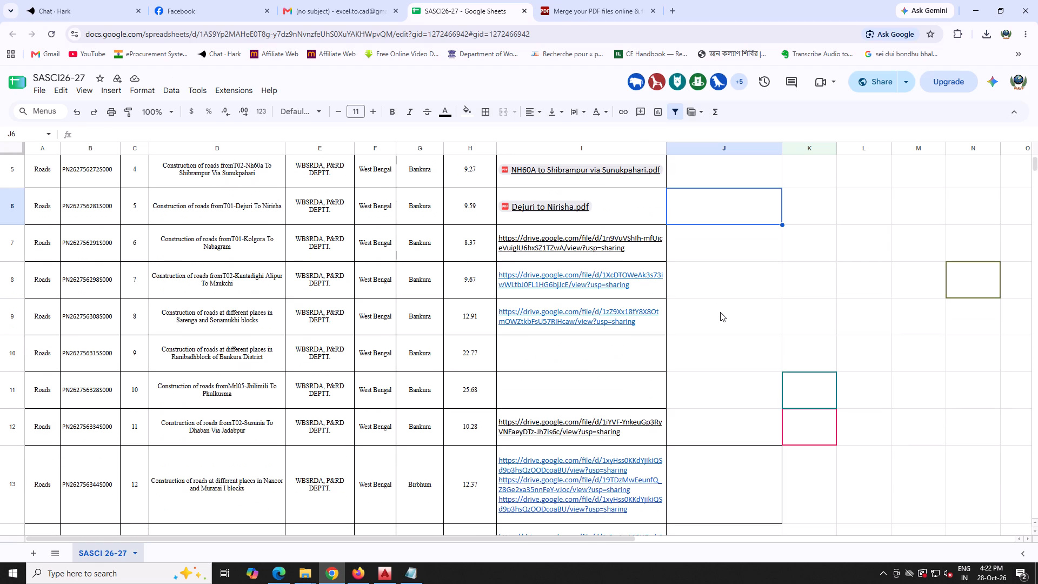
scroll(720, 312, down, 13)
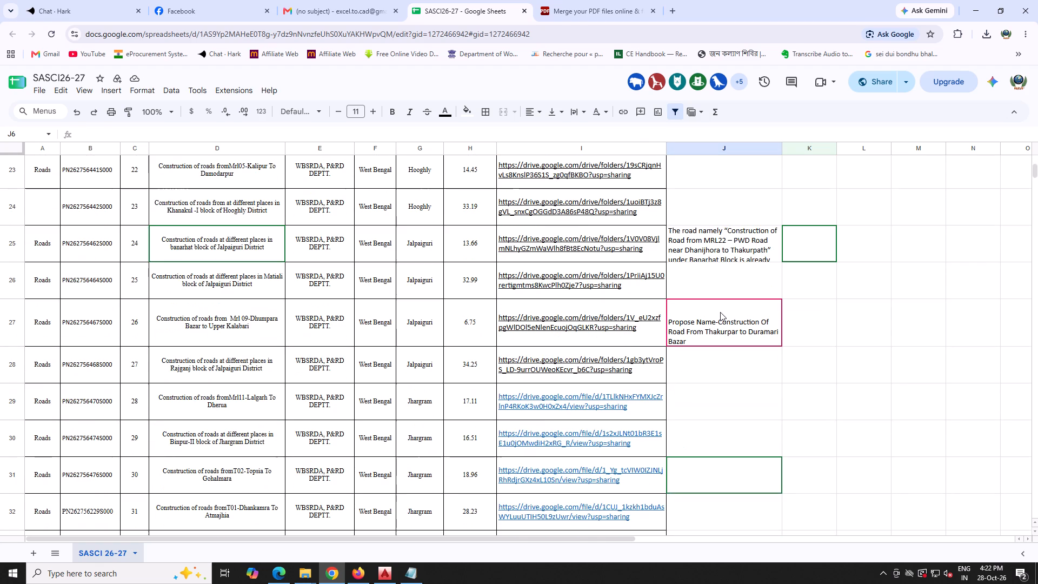
scroll(720, 312, down, 10)
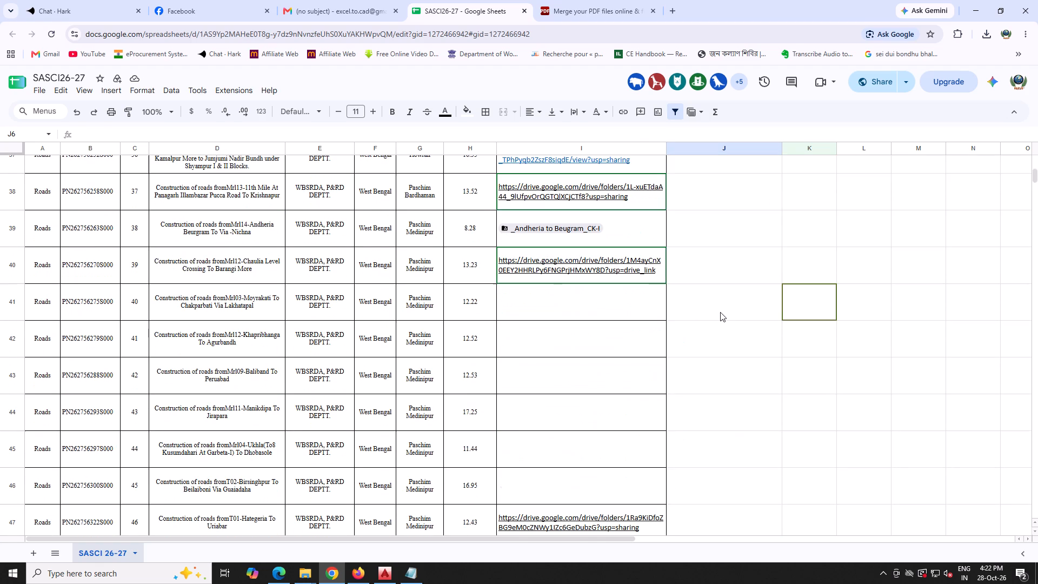
scroll(656, 344, up, 2)
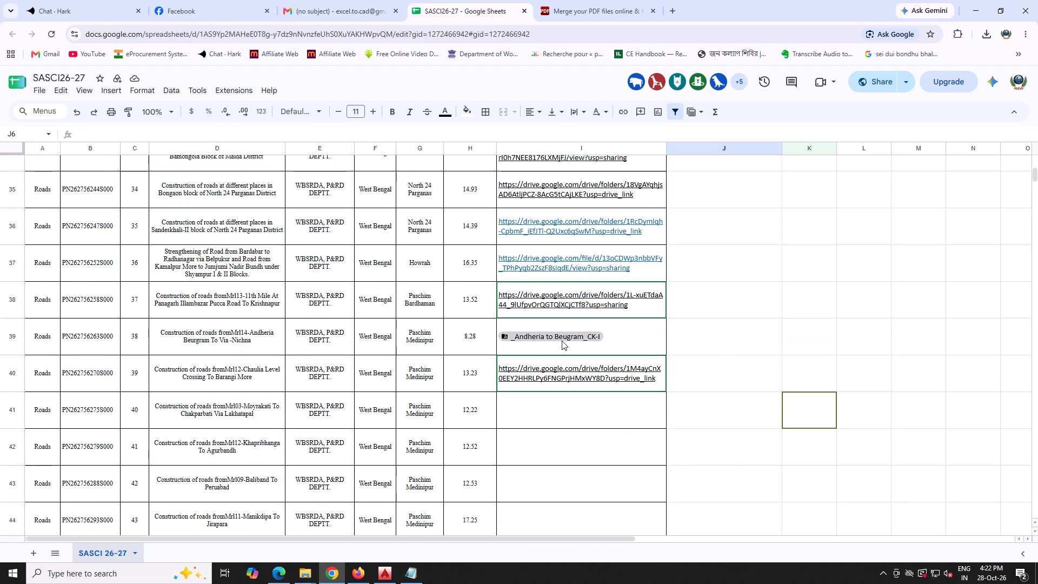
scroll(822, 338, up, 3)
scroll(756, 317, up, 2)
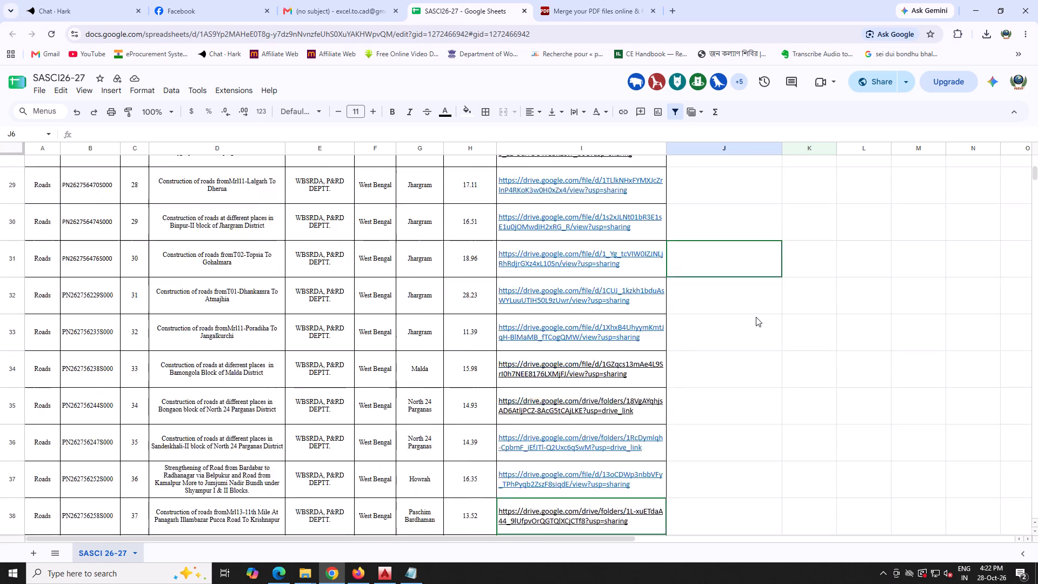
scroll(756, 317, up, 20)
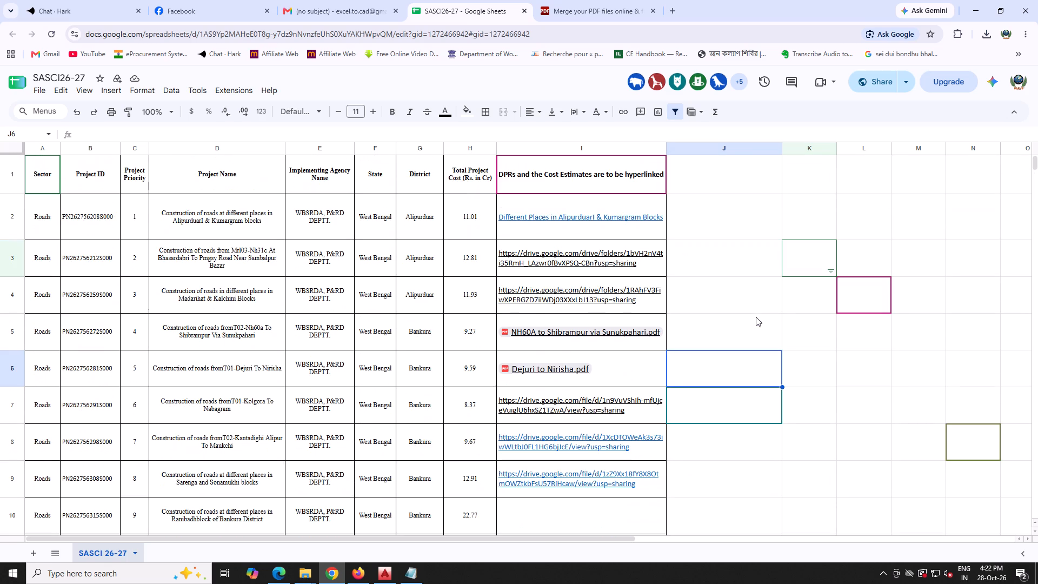
scroll(756, 317, down, 2)
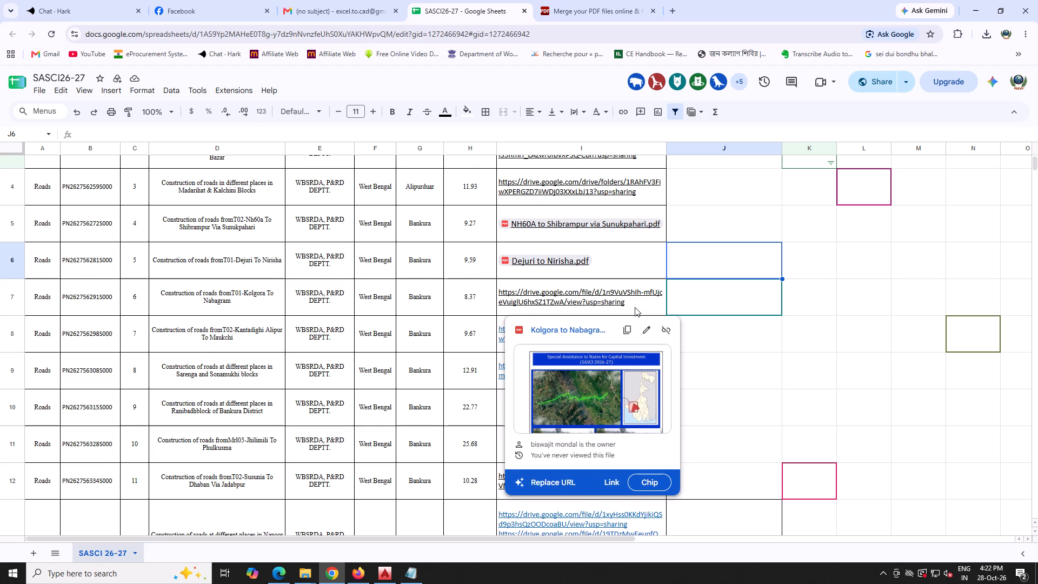
Replace the Kolgora to Nabagram link in cell I7 with its Kolgora to Nabagram.pdf file chip.
click(767, 367)
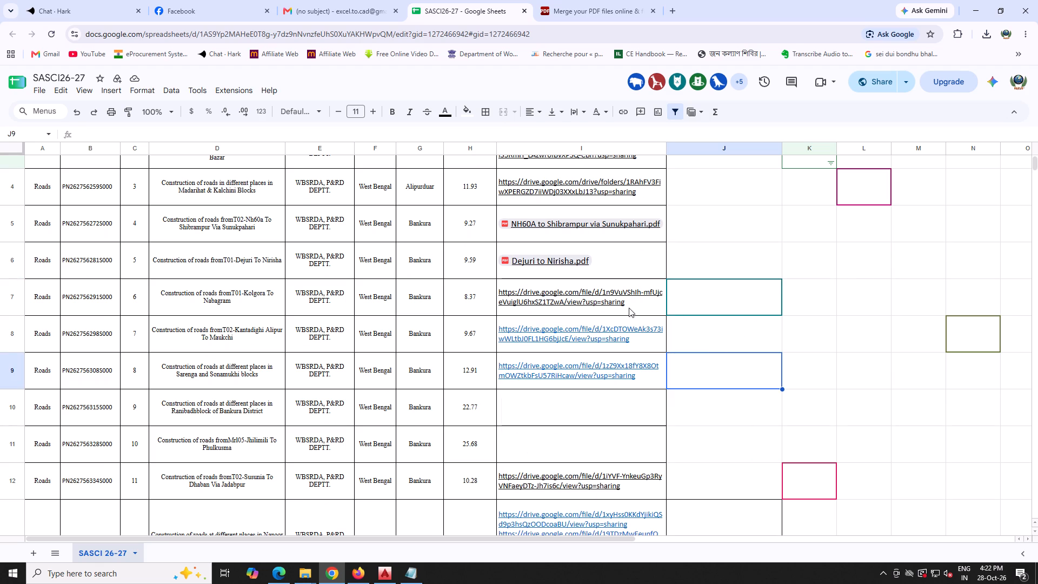
double_click(628, 307)
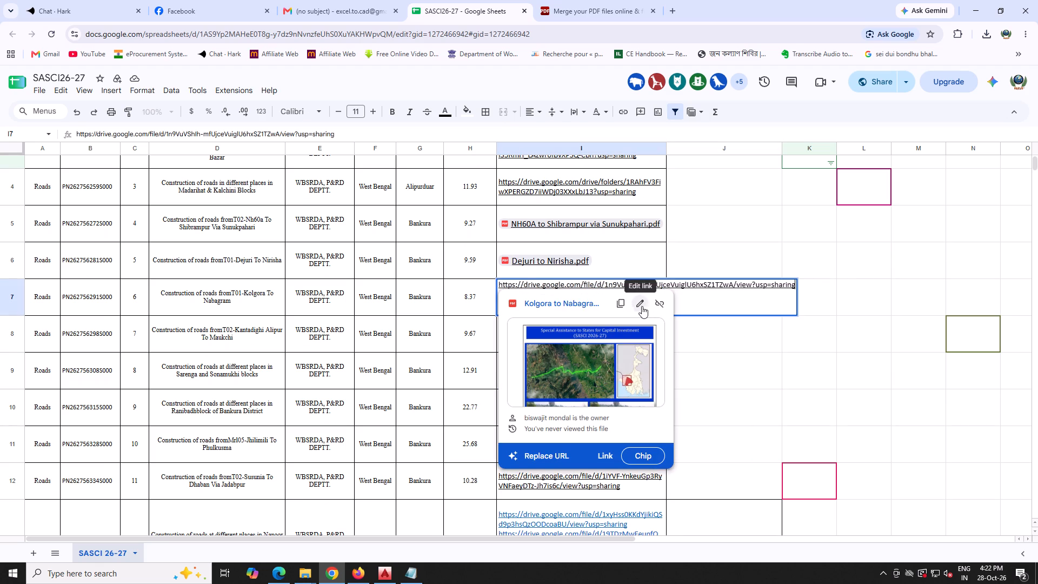
click(622, 303)
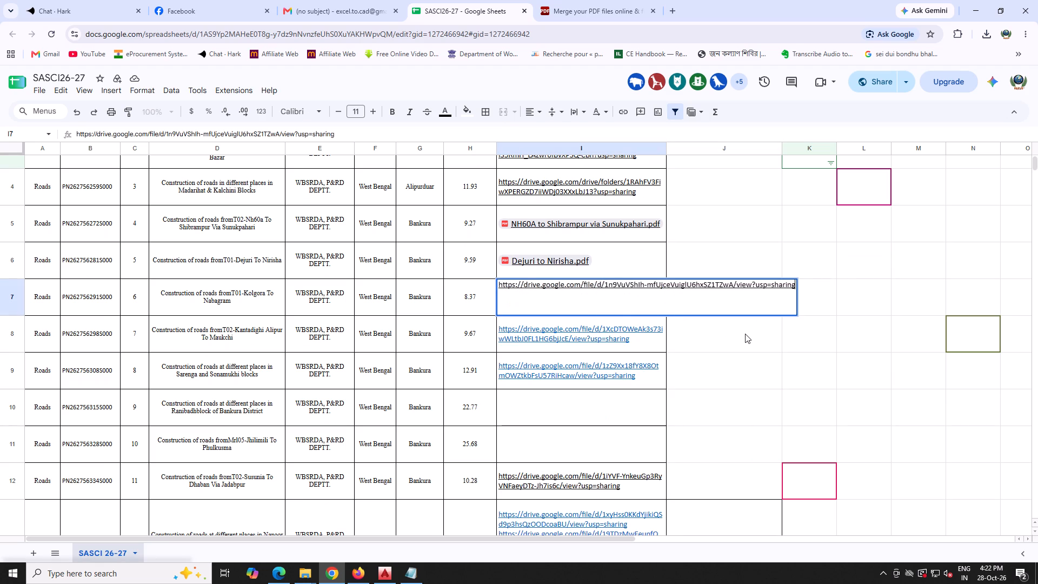
key(Delete)
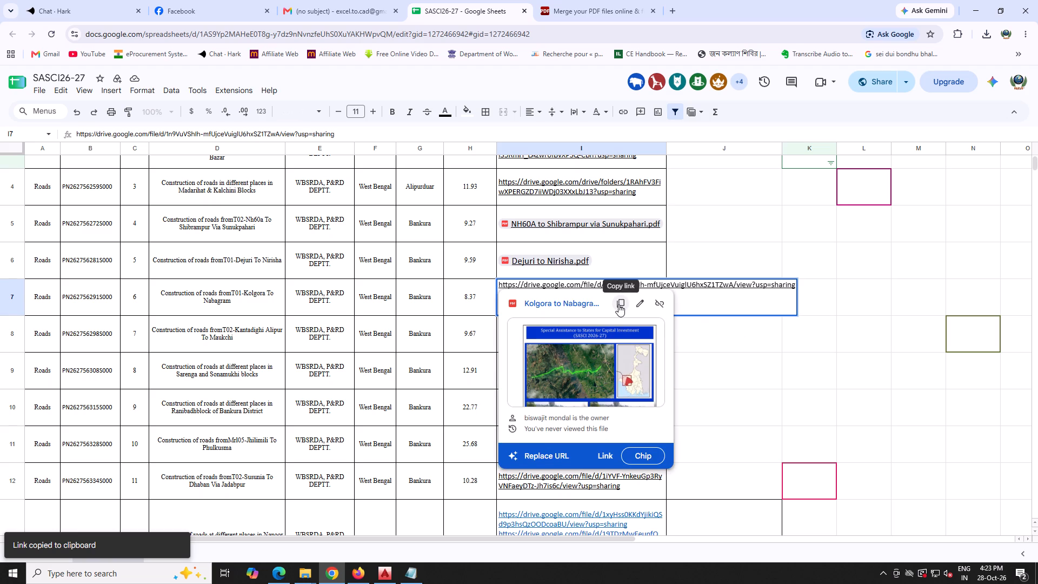
click(747, 324)
click(635, 295)
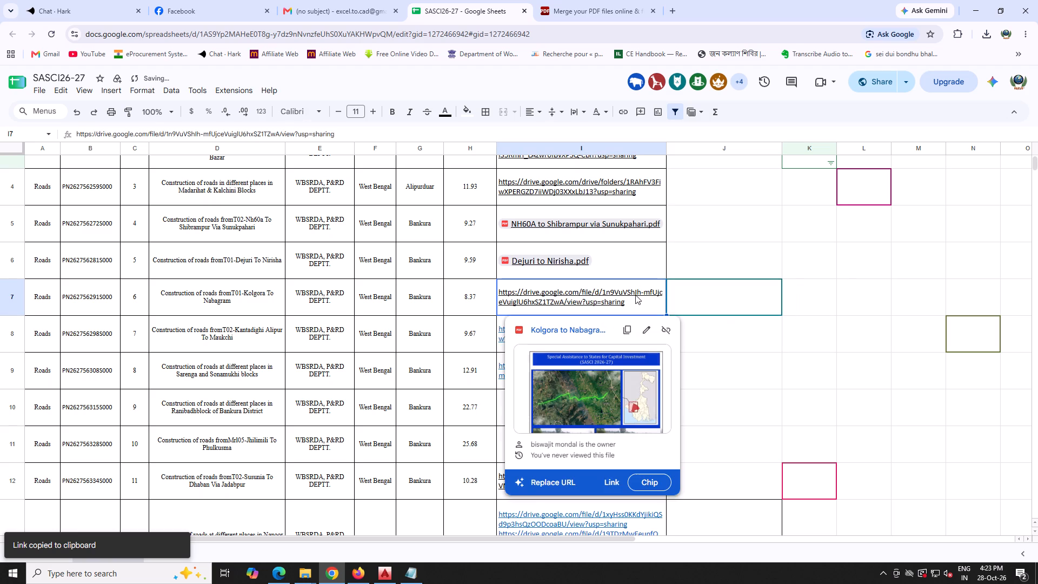
key(Delete)
double_click(623, 291)
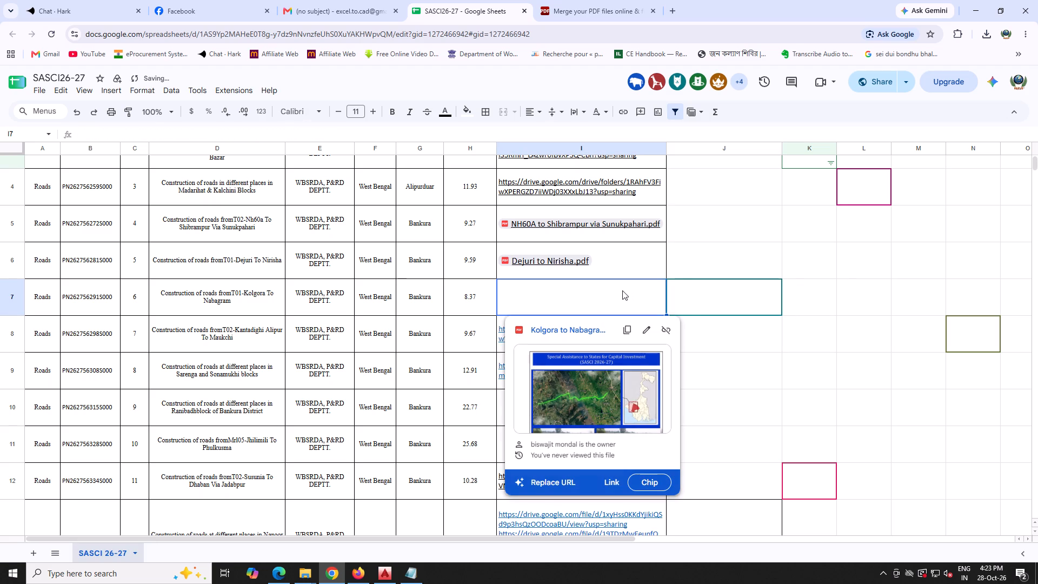
key(ctrl+v)
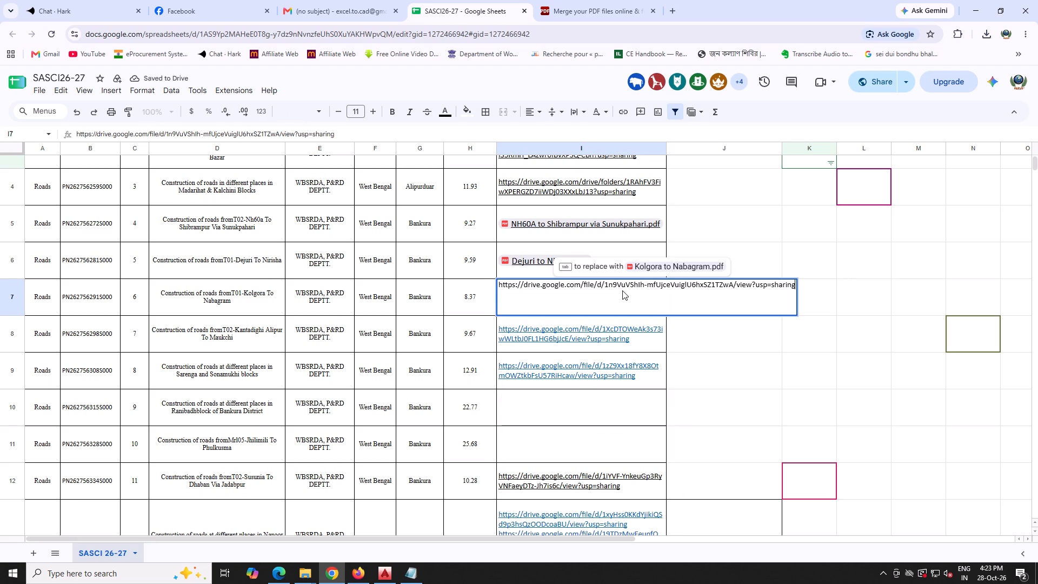
click(650, 270)
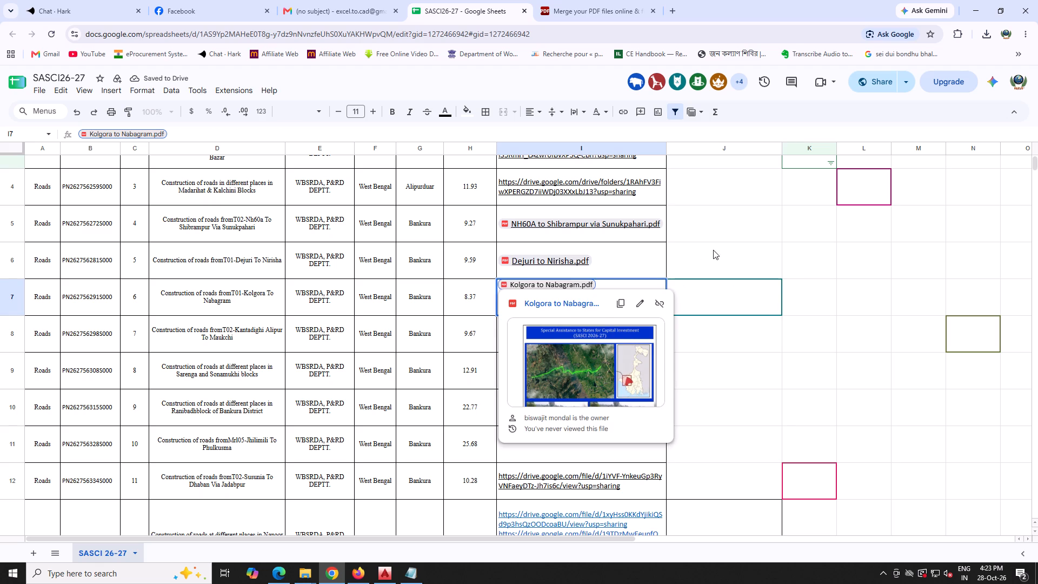
click(713, 250)
Increase the font size of the Kolgora to Nabagram.pdf chip in cell I7 to 13.
click(622, 302)
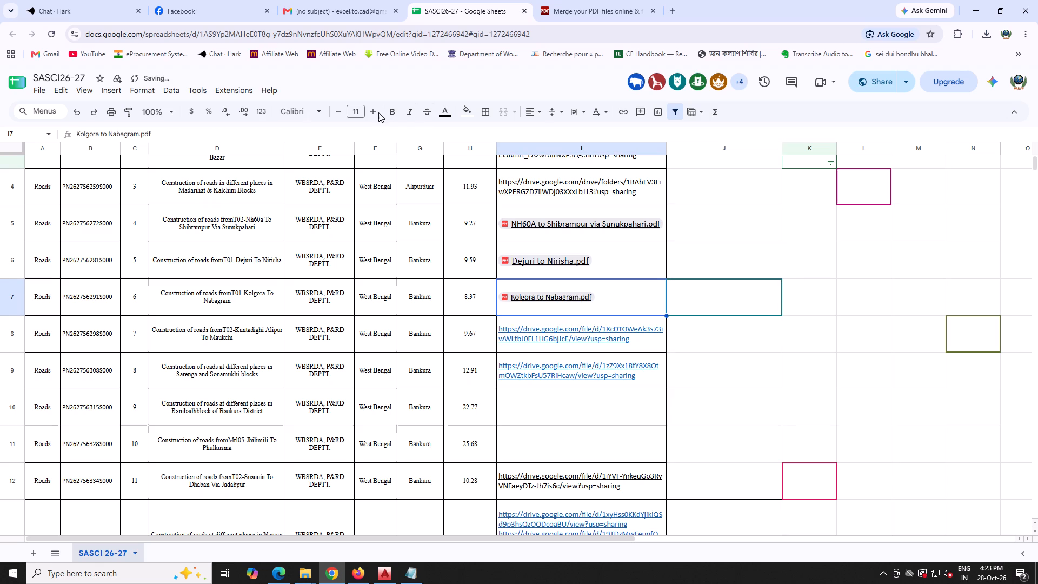
click(372, 112)
click(372, 112)
click(718, 239)
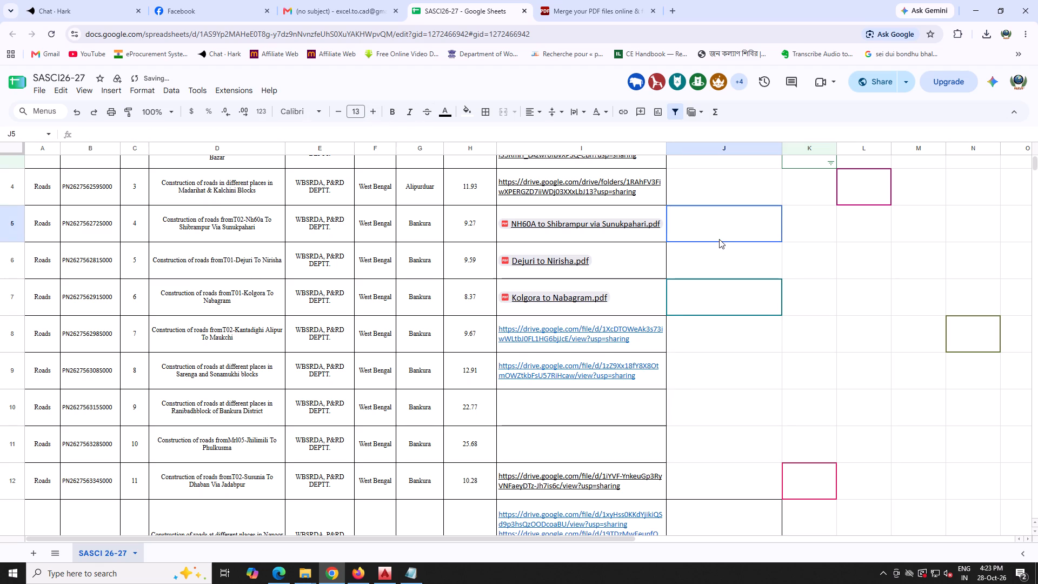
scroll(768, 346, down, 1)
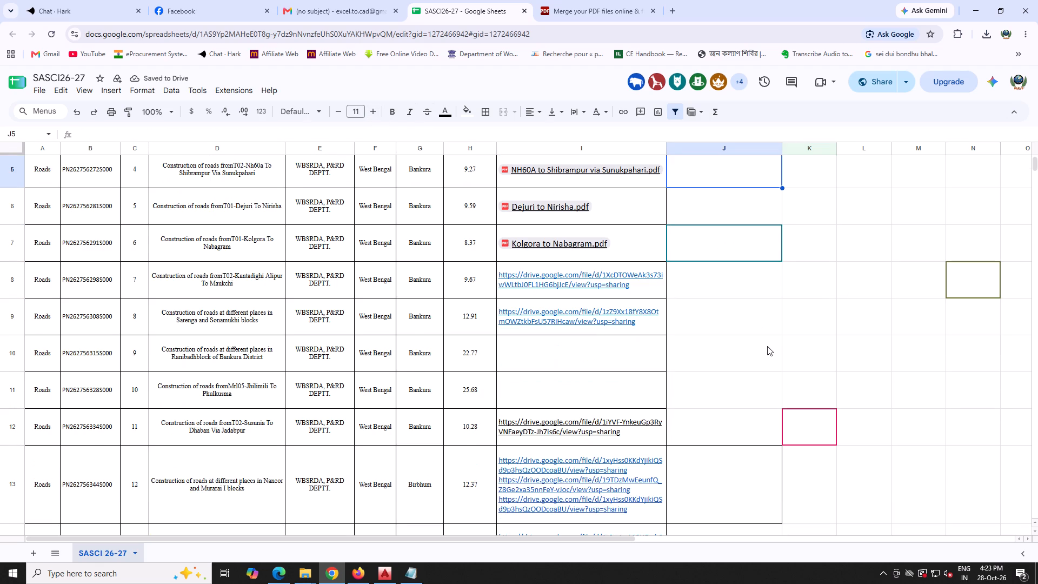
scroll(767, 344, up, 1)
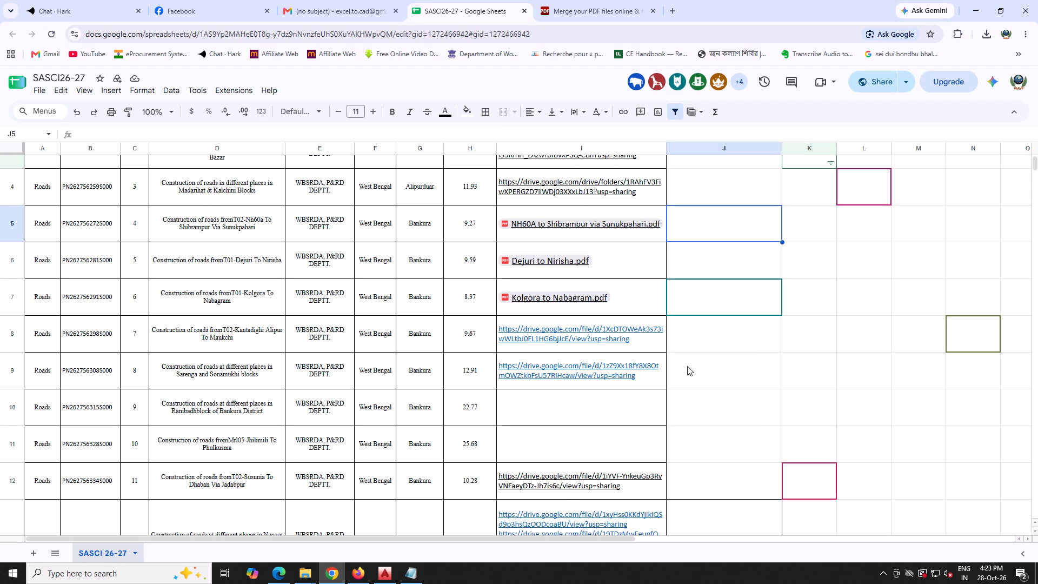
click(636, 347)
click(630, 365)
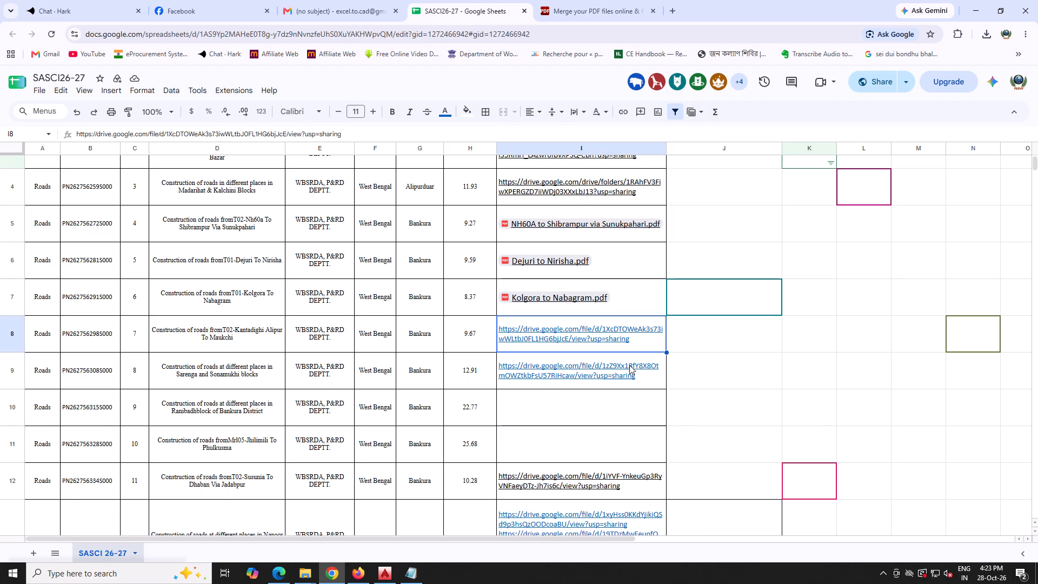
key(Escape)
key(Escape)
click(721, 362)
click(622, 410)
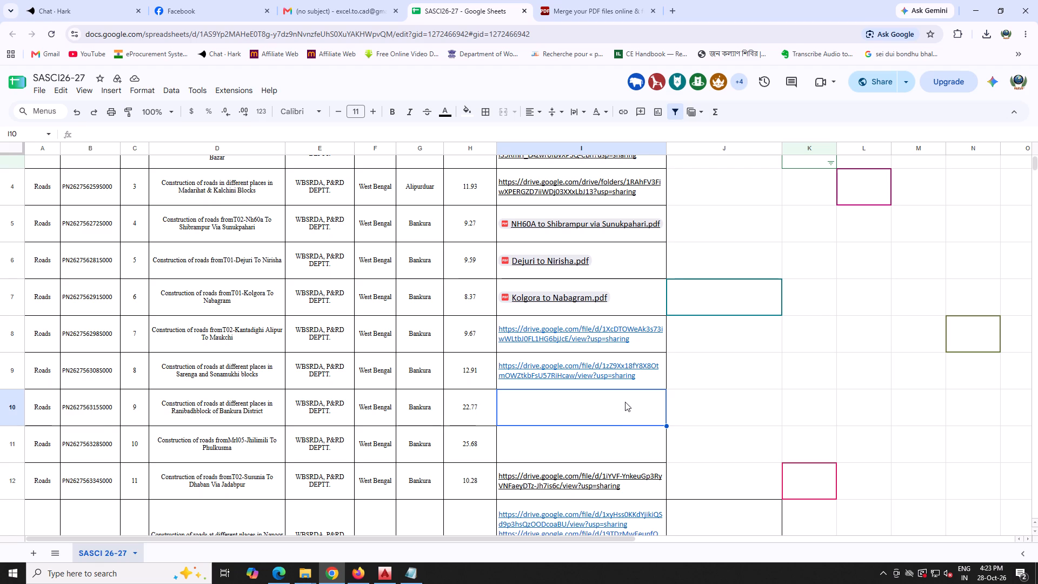
Replace the Susunia to Dhaban link in cell I12 with its Susunia to Dhaban More.pdf file chip.
scroll(625, 404, down, 1)
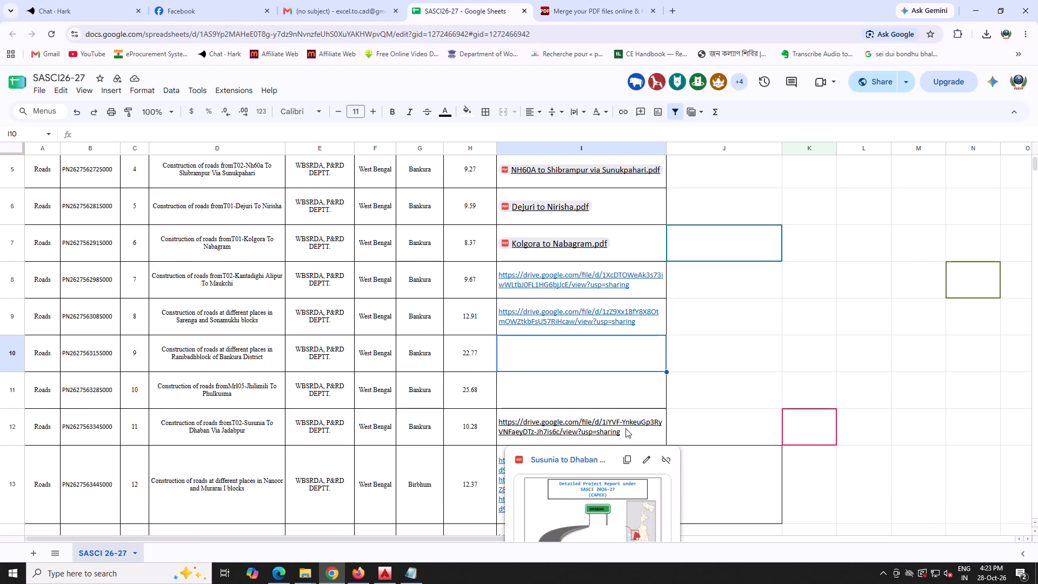
click(627, 456)
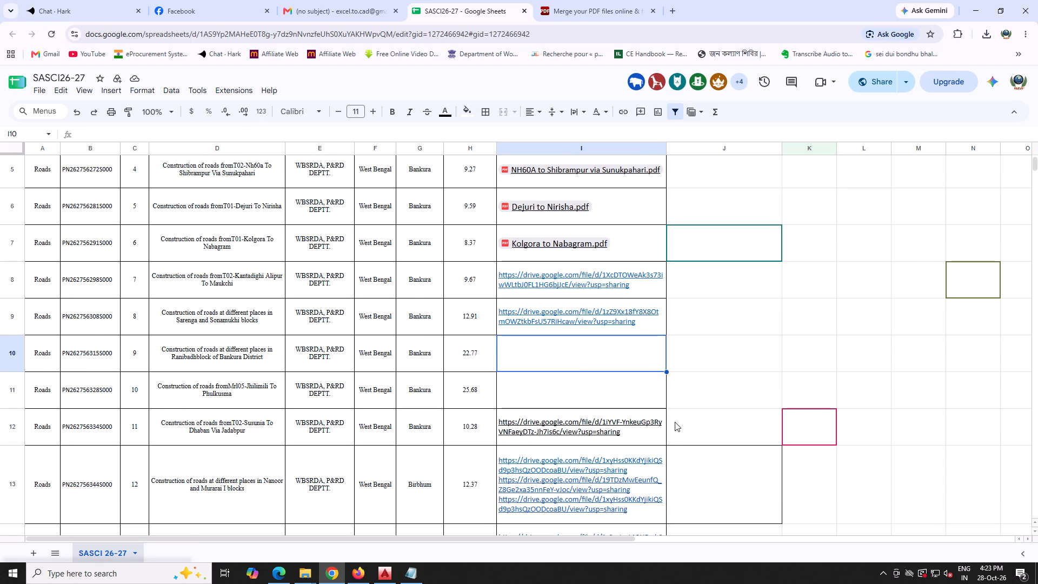
click(666, 425)
key(Delete)
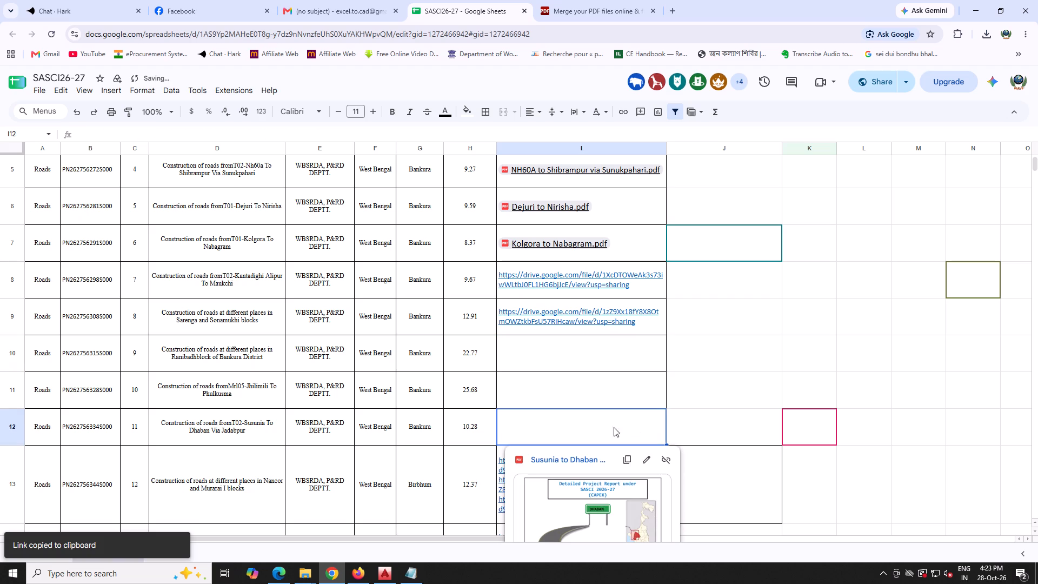
double_click(606, 427)
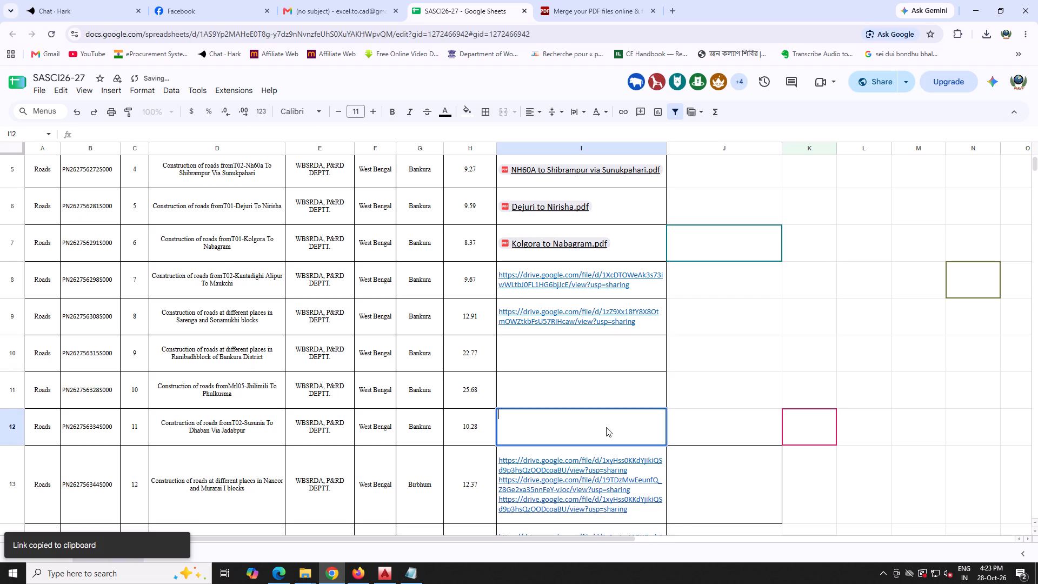
right_click(606, 427)
key(ctrl+v)
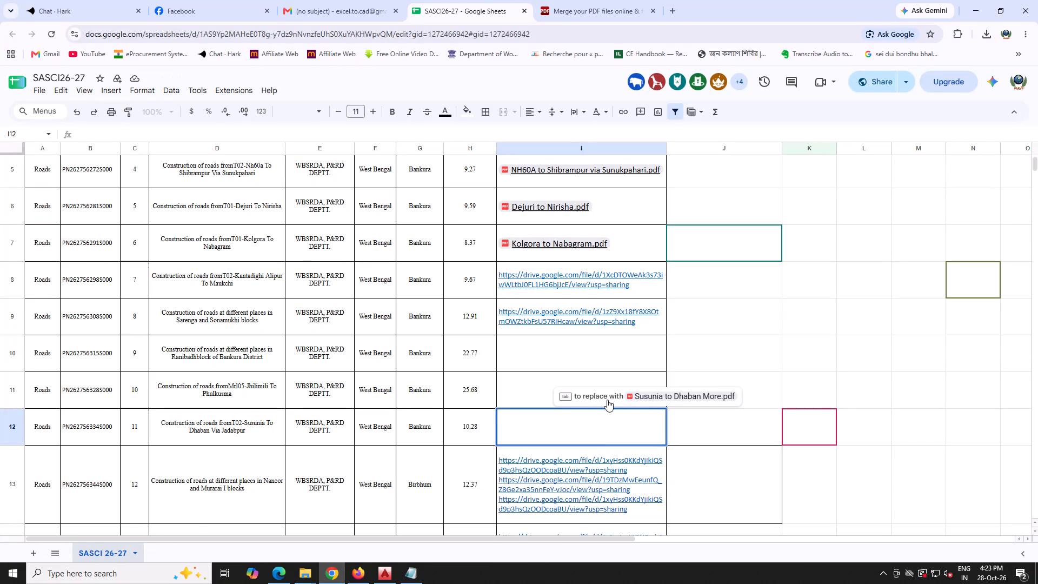
click(653, 393)
click(723, 386)
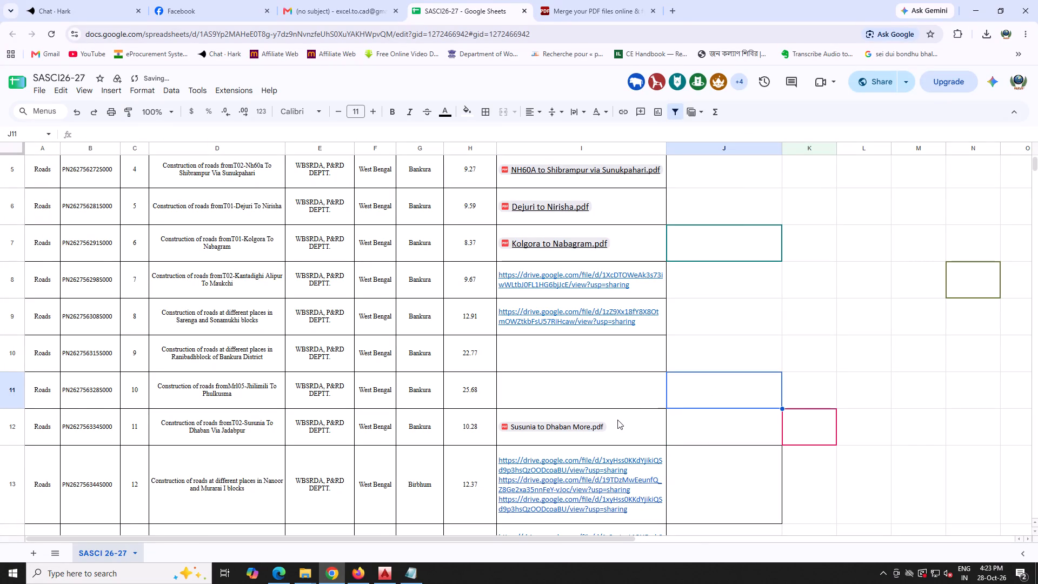
Increase the font size of the Susunia to Dhaban More.pdf chip in cell I12 to 13.
click(617, 420)
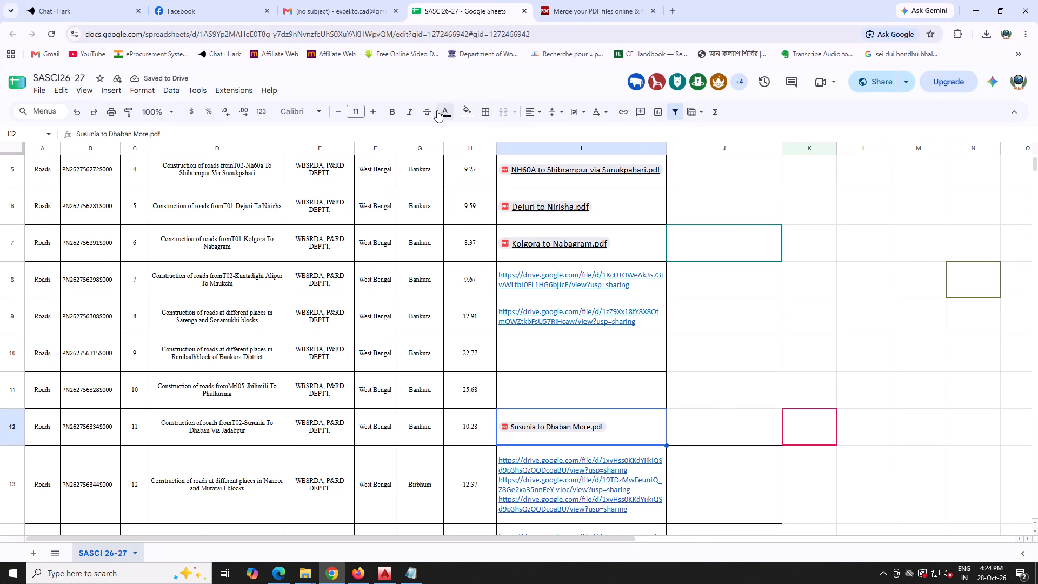
click(374, 111)
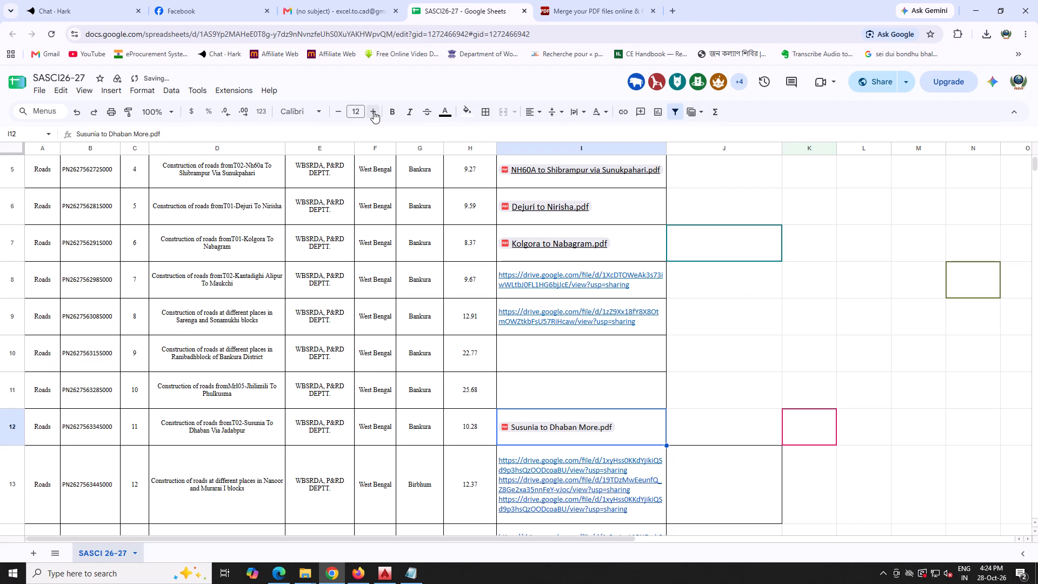
click(374, 111)
click(766, 324)
Look through the DPR links and chips in column I from the first rows down to about row 70.
scroll(774, 321, down, 2)
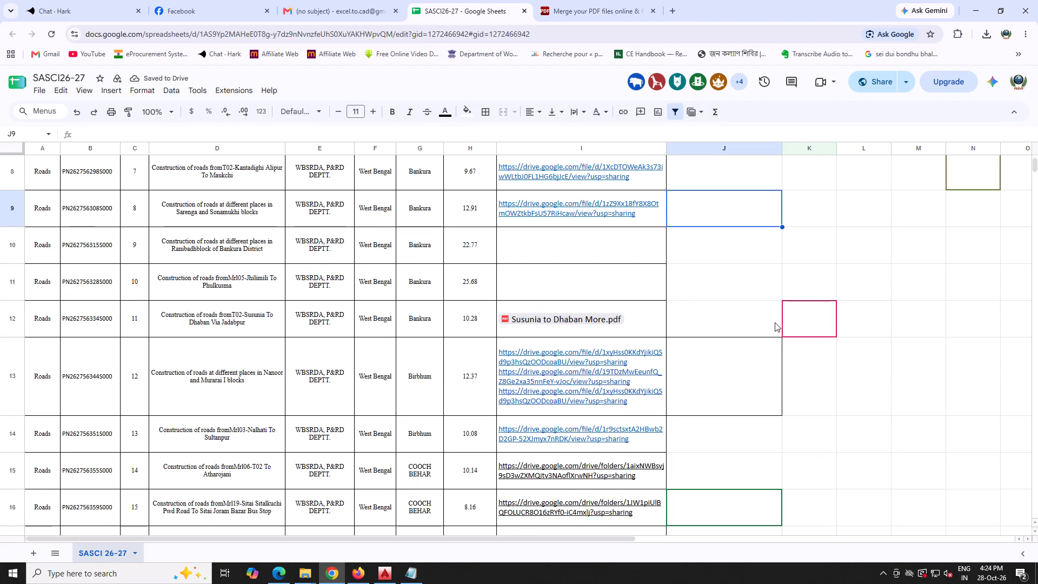
scroll(775, 322, up, 6)
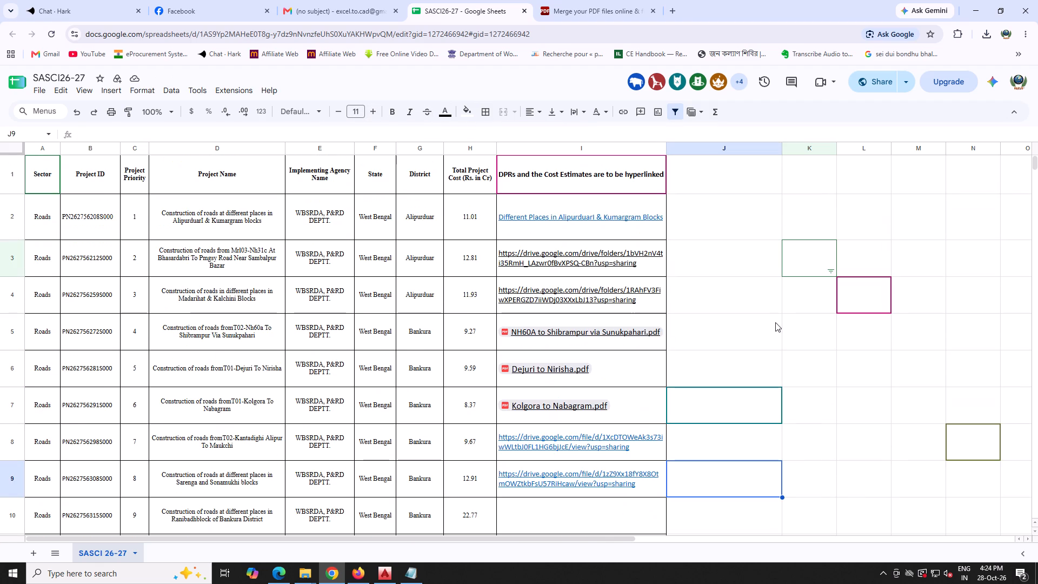
scroll(776, 322, down, 1)
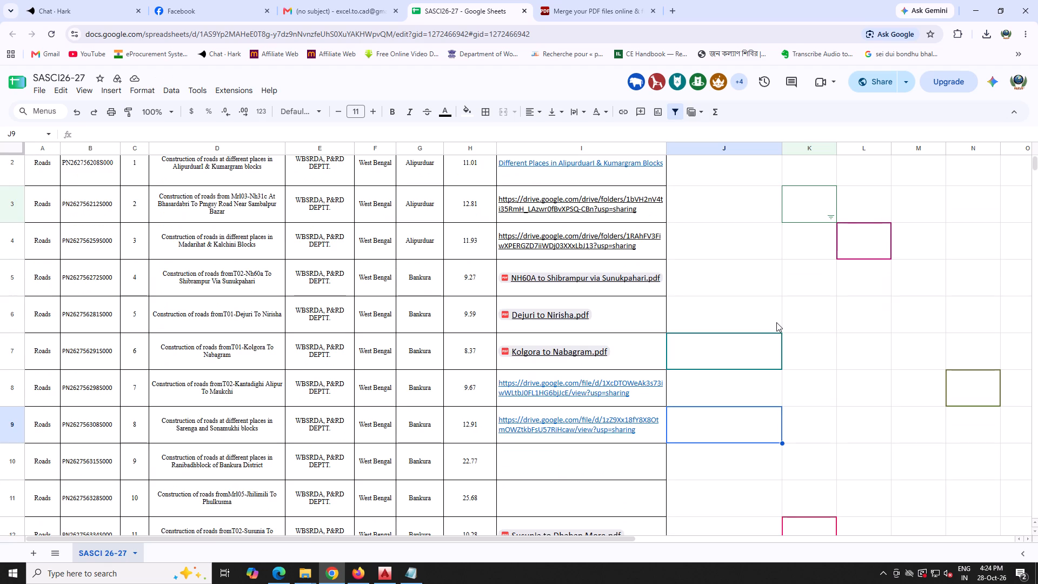
scroll(778, 323, down, 4)
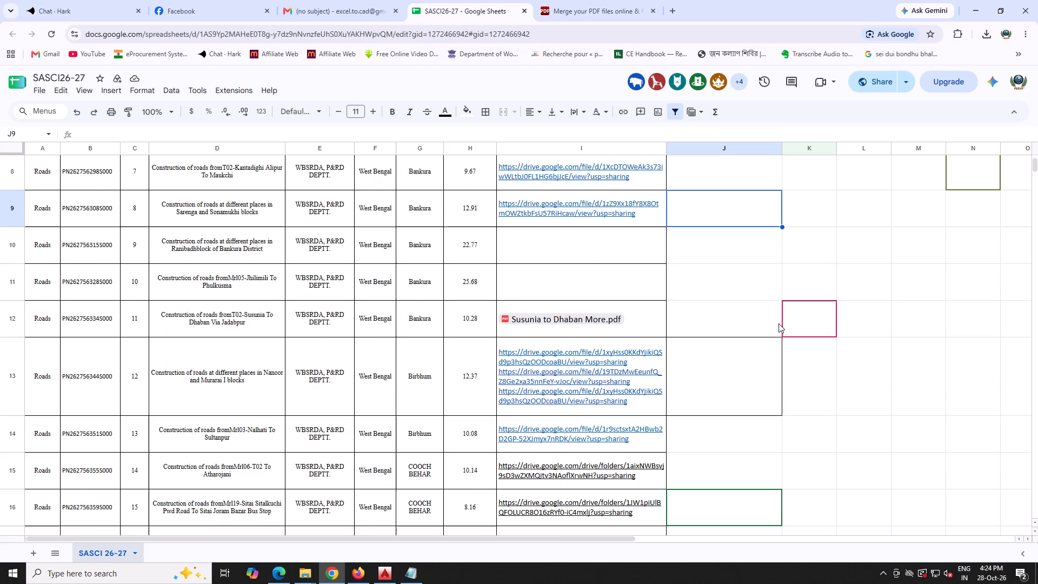
scroll(778, 323, down, 5)
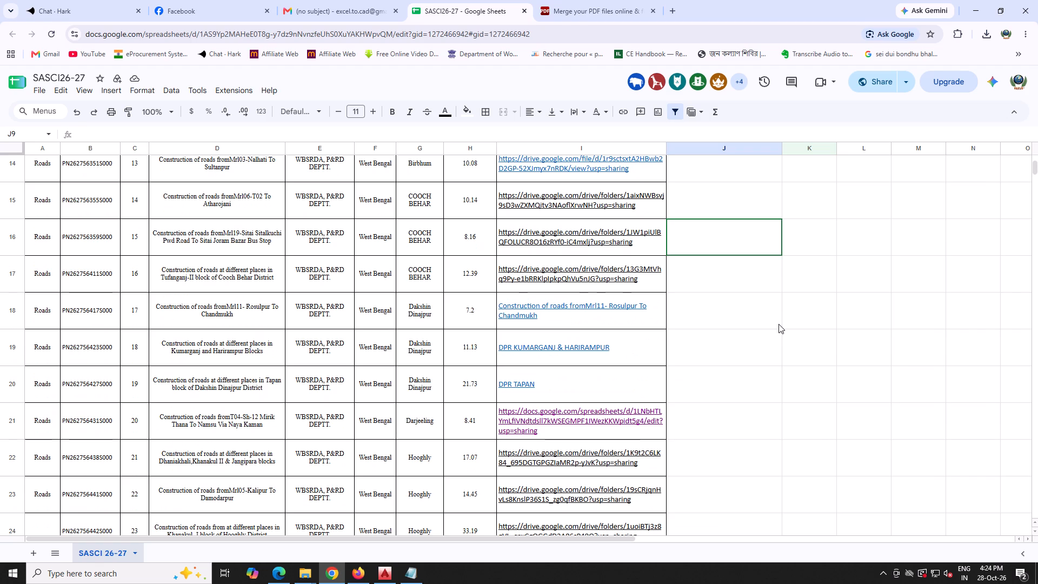
scroll(778, 324, down, 2)
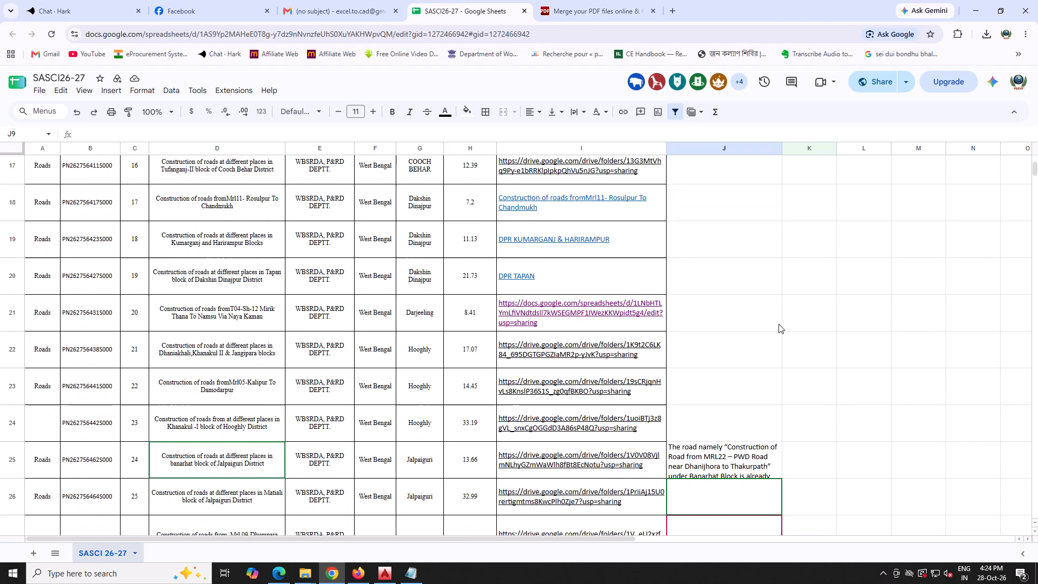
scroll(778, 324, down, 6)
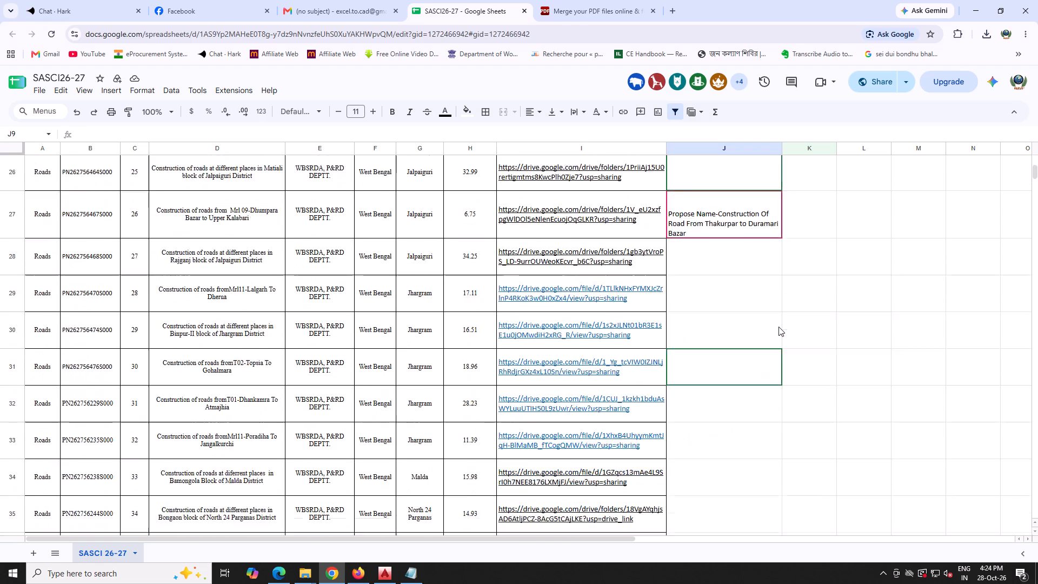
scroll(778, 327, down, 5)
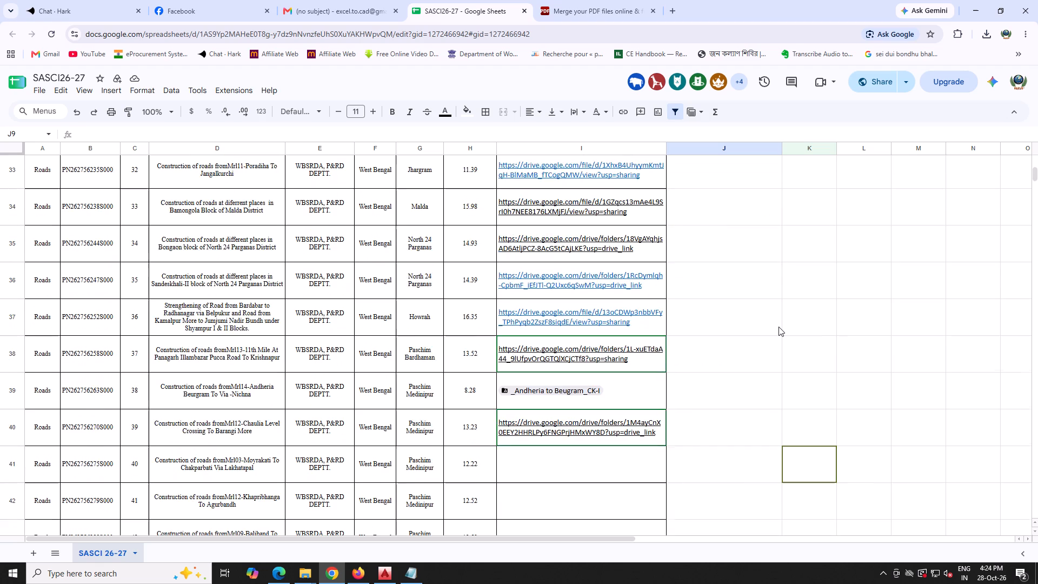
scroll(778, 327, down, 13)
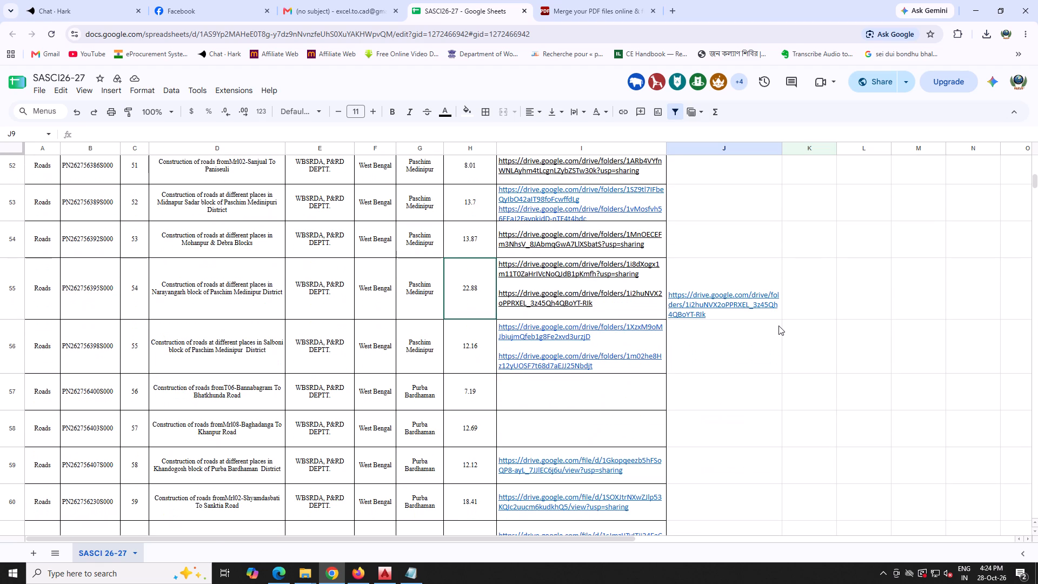
scroll(778, 326, down, 1)
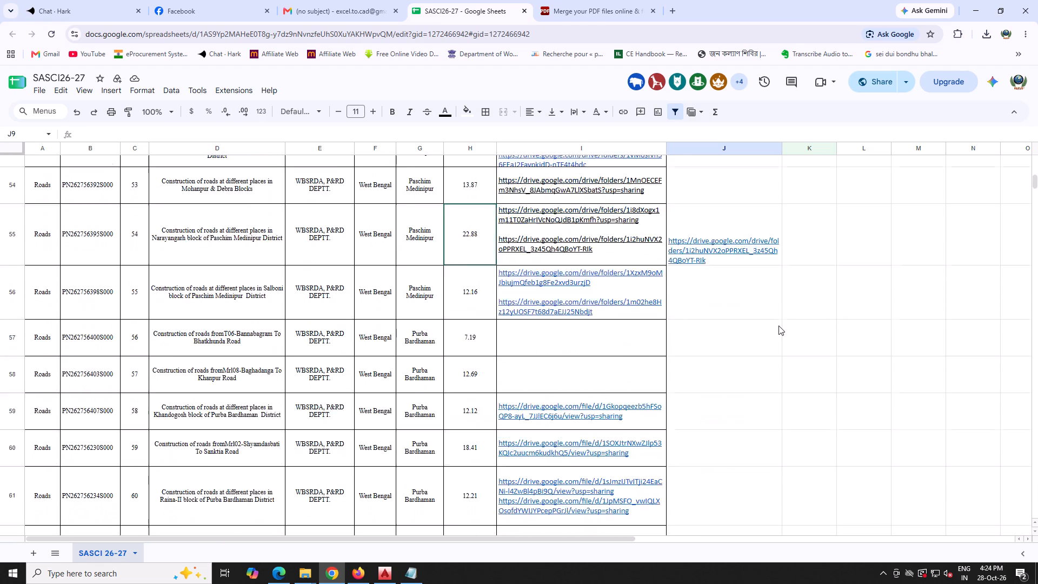
scroll(778, 326, down, 2)
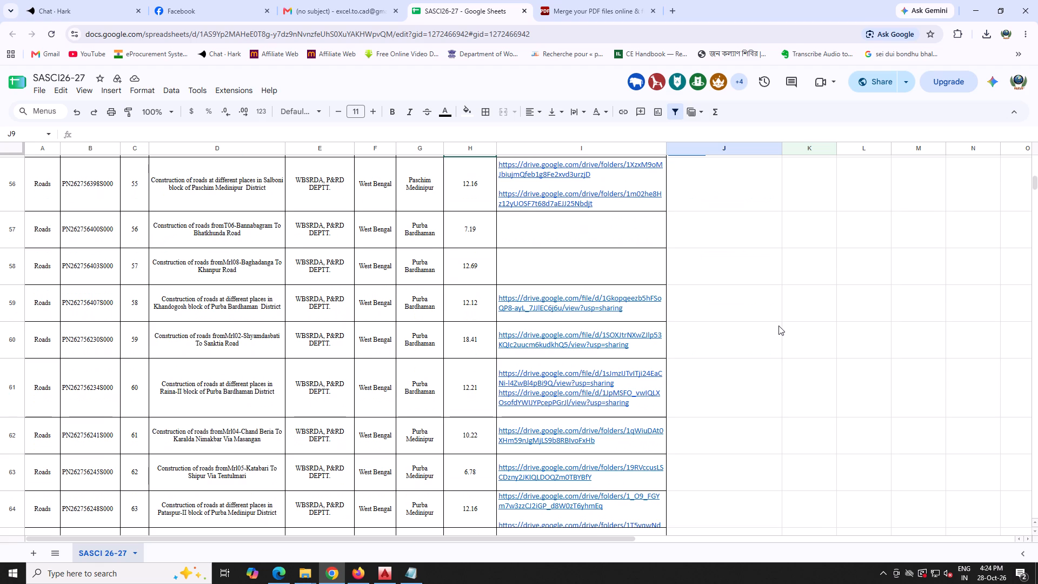
scroll(778, 326, down, 2)
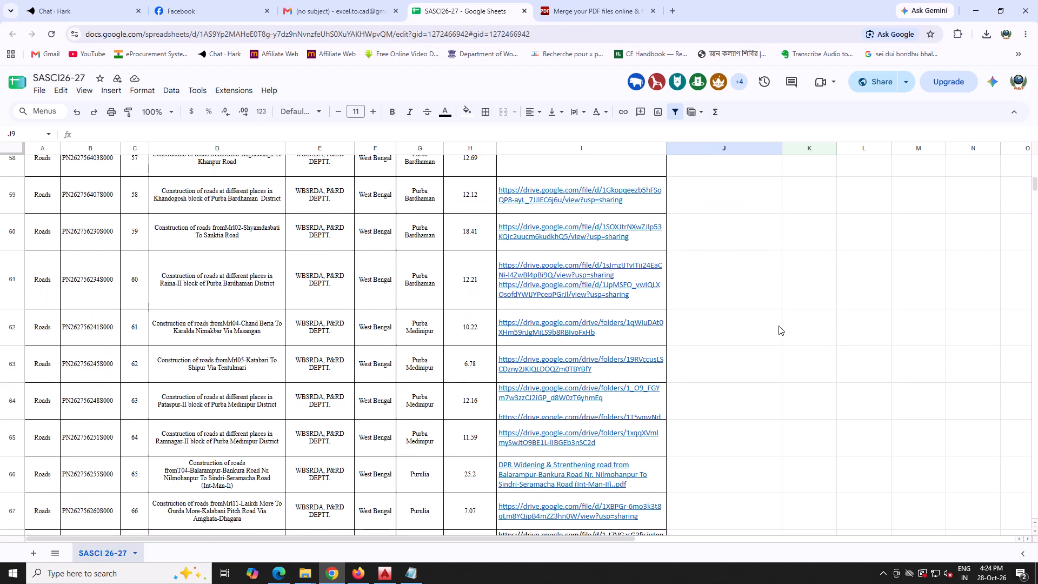
scroll(778, 326, down, 2)
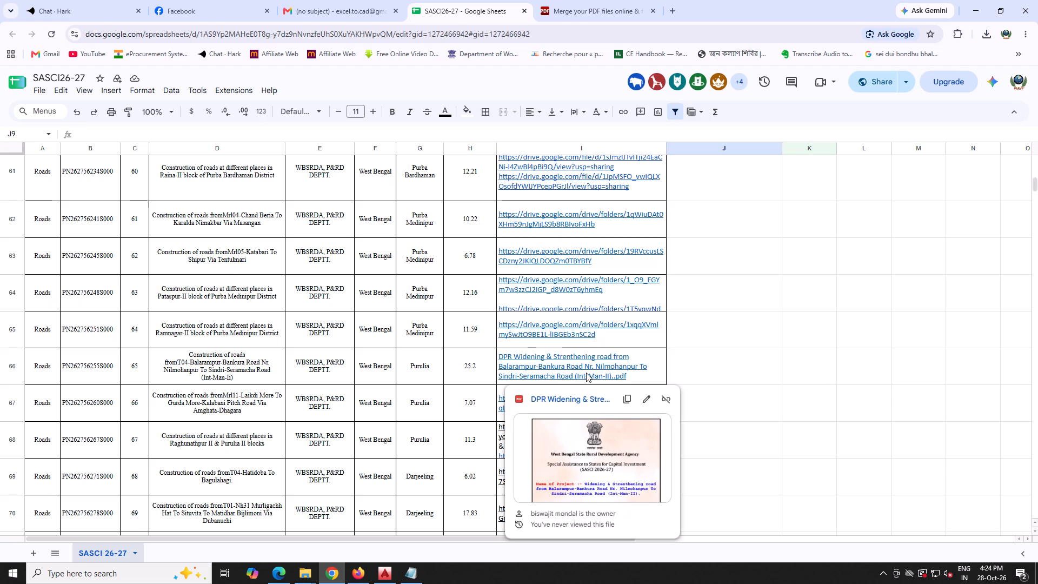
Replace the Balarampur-Bankura Road to Sindri-Seramacha Road text link in cell I66 with its DPR Widening & Strenthening PDF file chip.
click(629, 398)
click(652, 377)
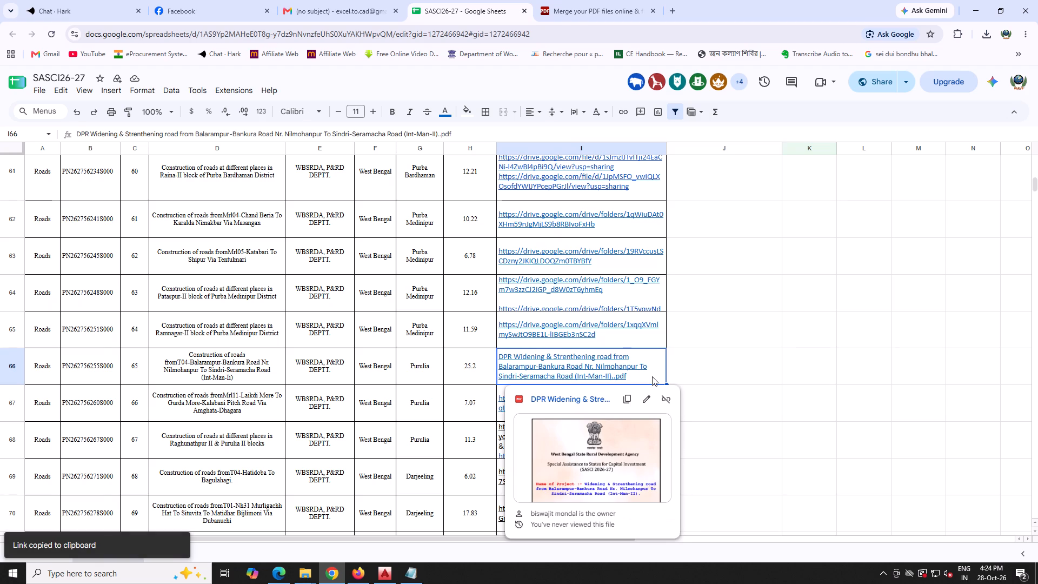
key(Delete)
double_click(602, 369)
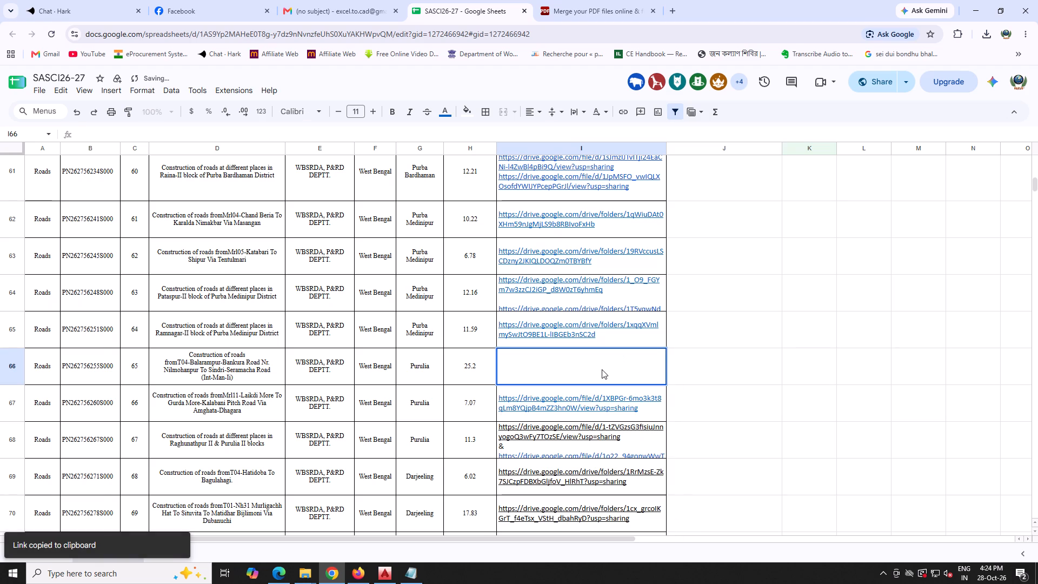
key(ctrl+v)
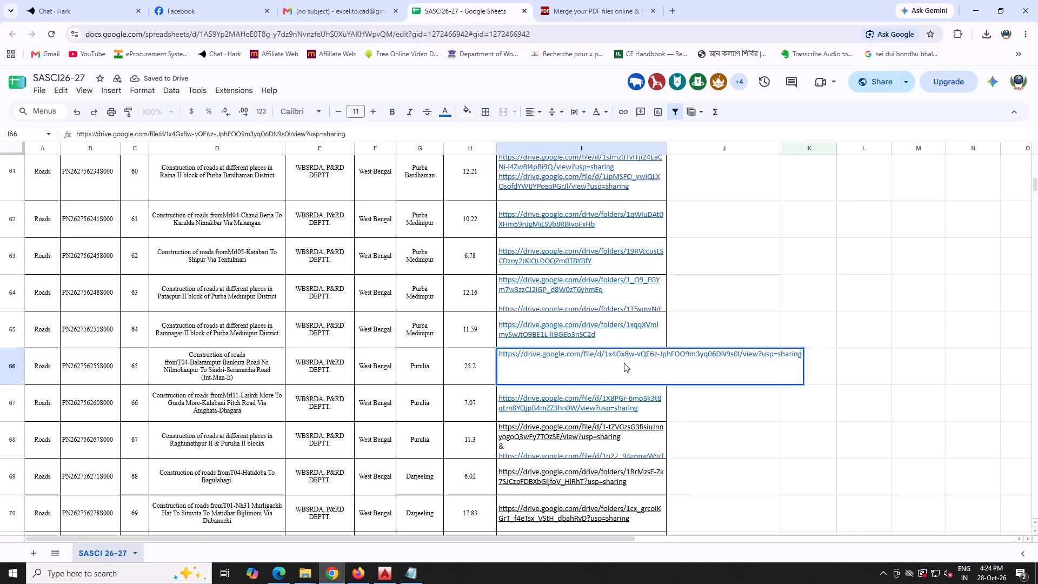
click(659, 335)
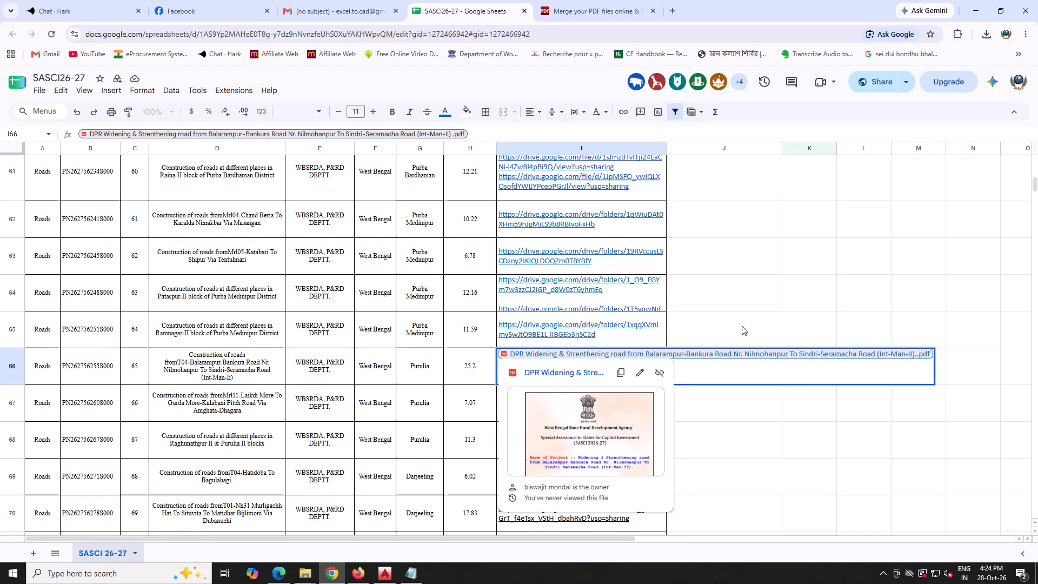
click(742, 326)
click(718, 395)
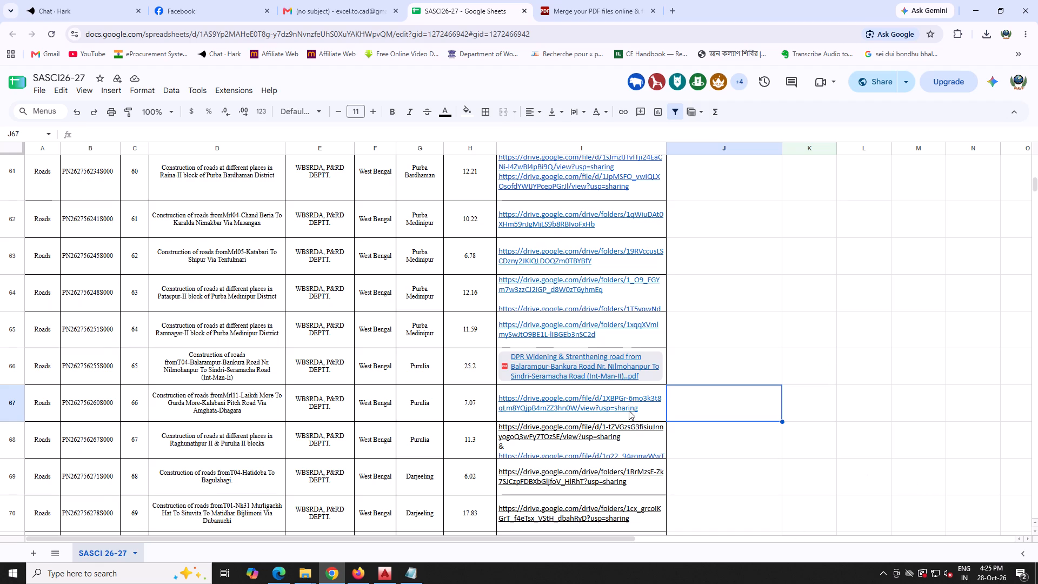
click(721, 456)
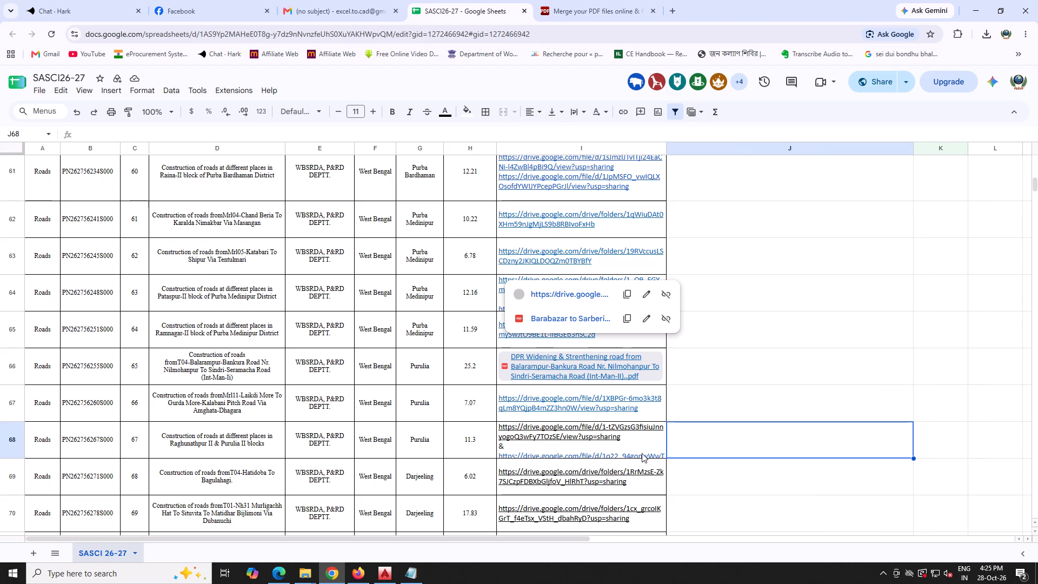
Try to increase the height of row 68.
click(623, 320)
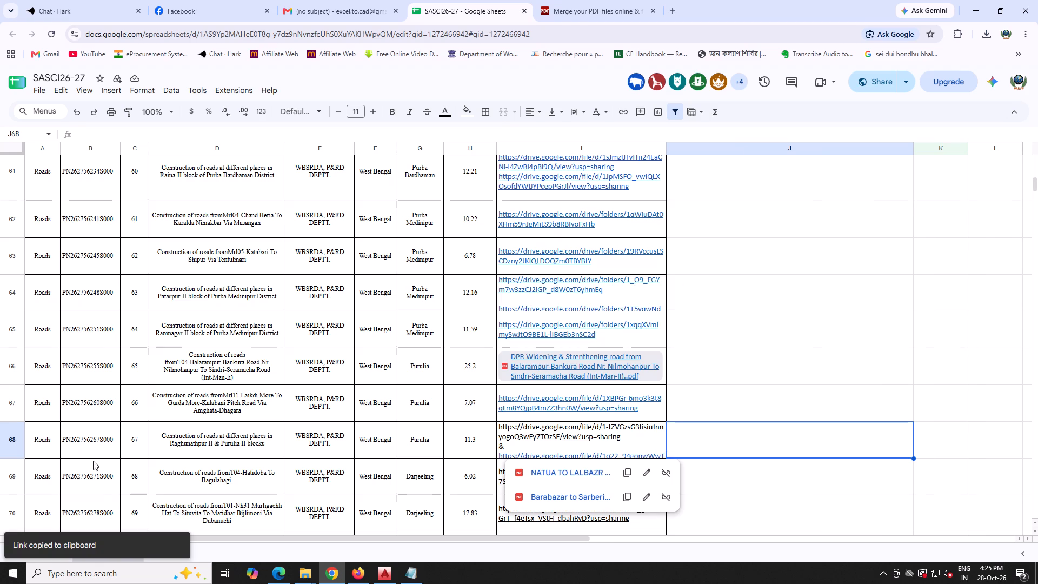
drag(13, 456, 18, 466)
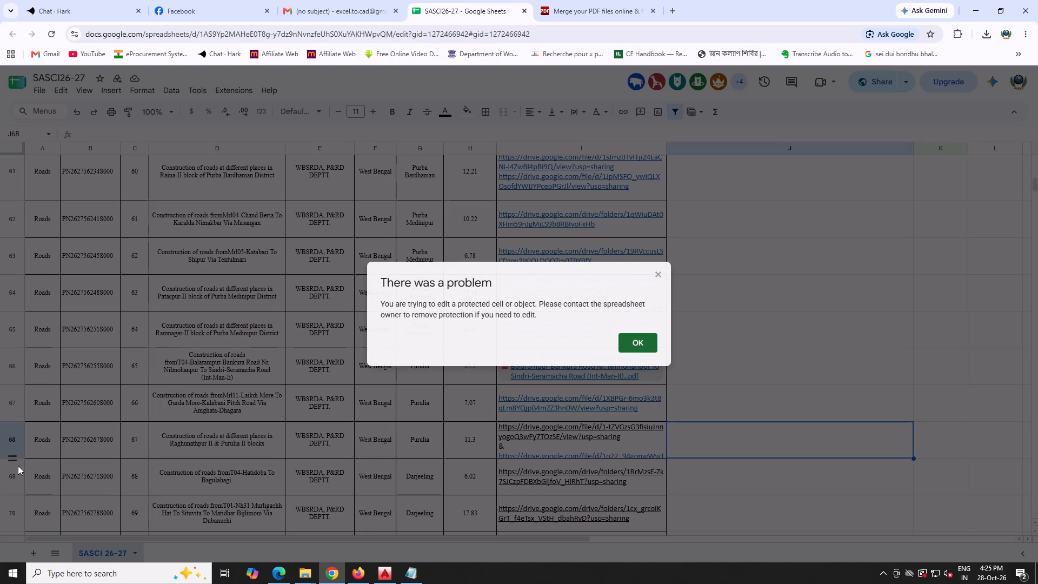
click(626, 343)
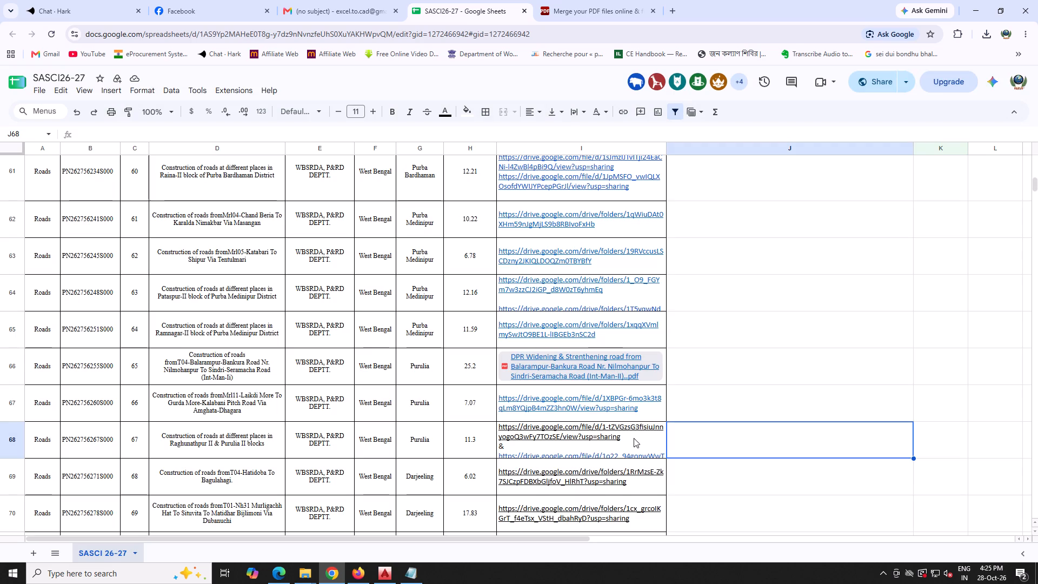
Replace the second link in cell I68 with its Barabazar to Sarberia Road..pdf file chip.
click(627, 495)
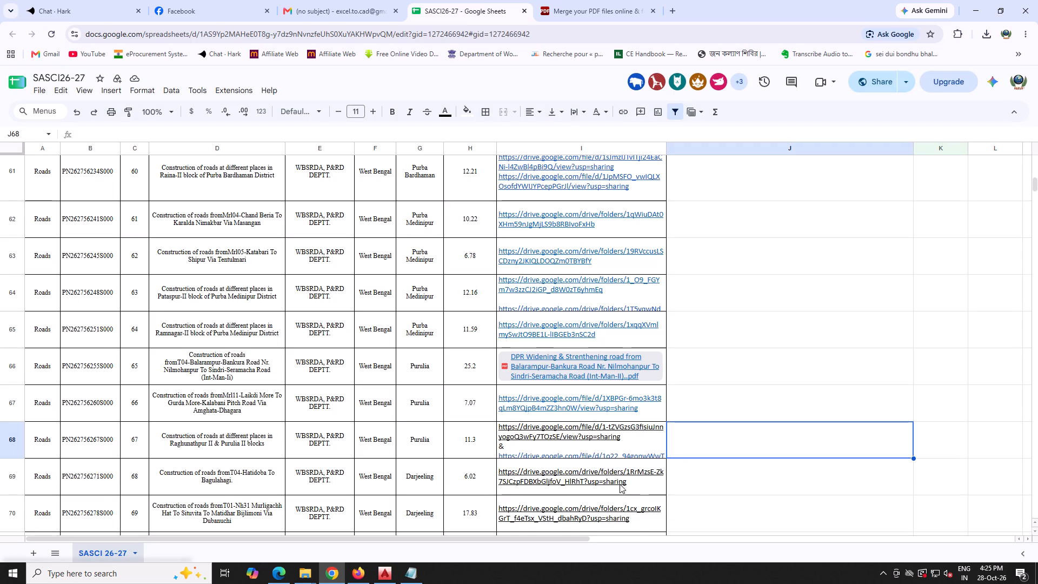
double_click(608, 450)
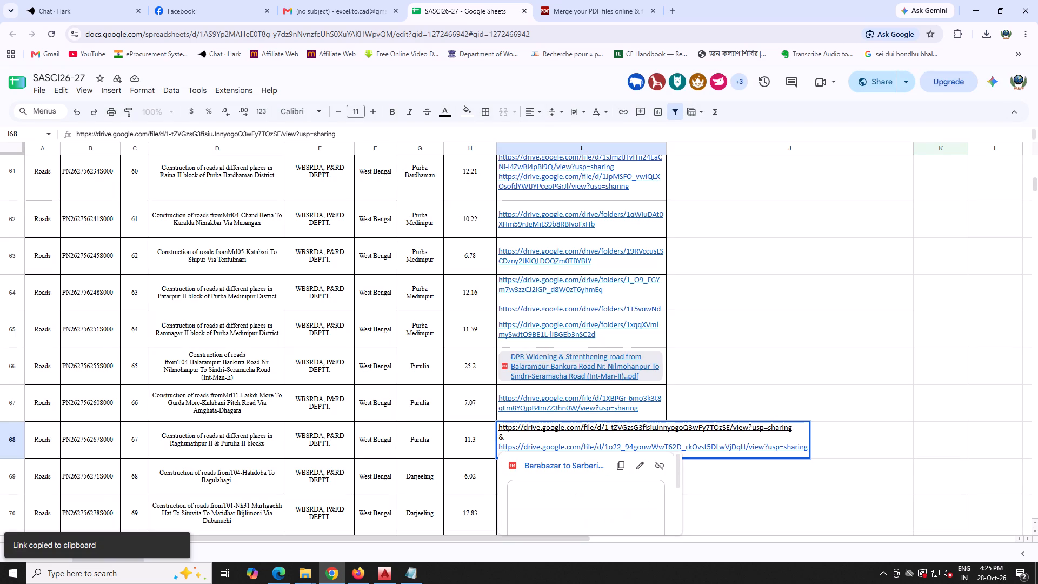
drag(498, 449, 813, 447)
drag(807, 447, 483, 448)
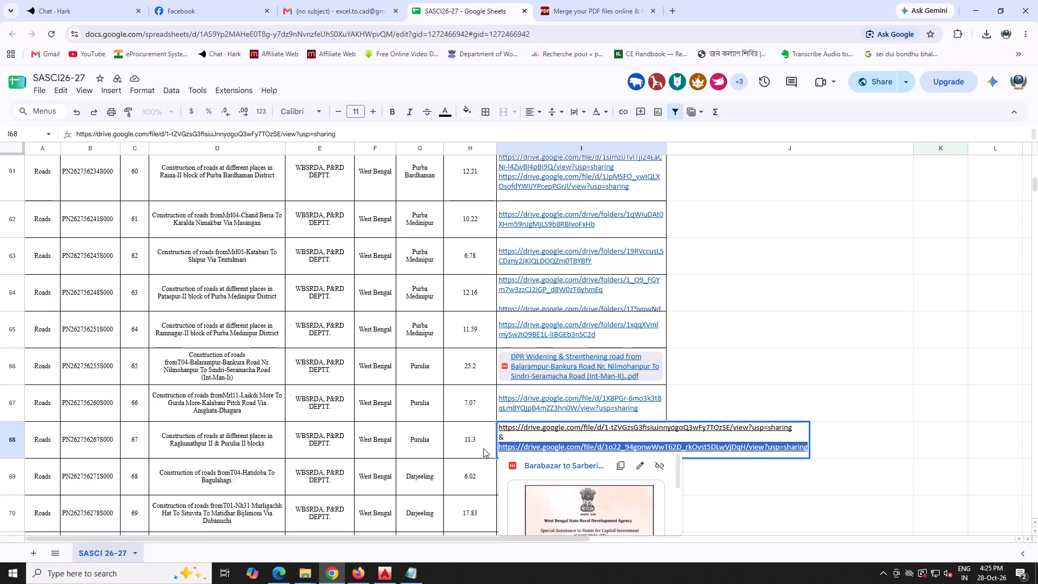
drag(483, 448, 476, 450)
key(Delete)
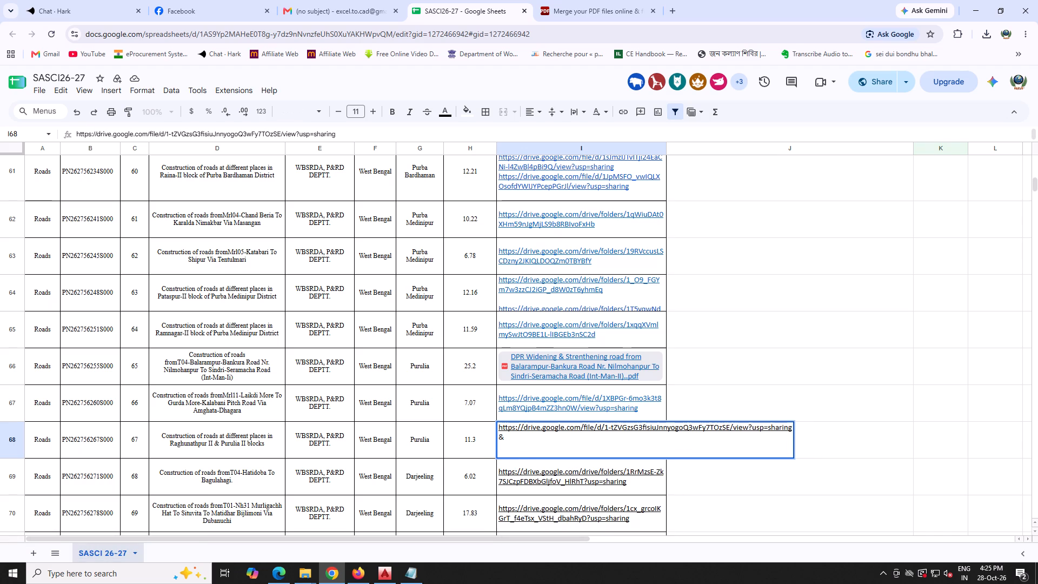
right_click(511, 447)
click(527, 324)
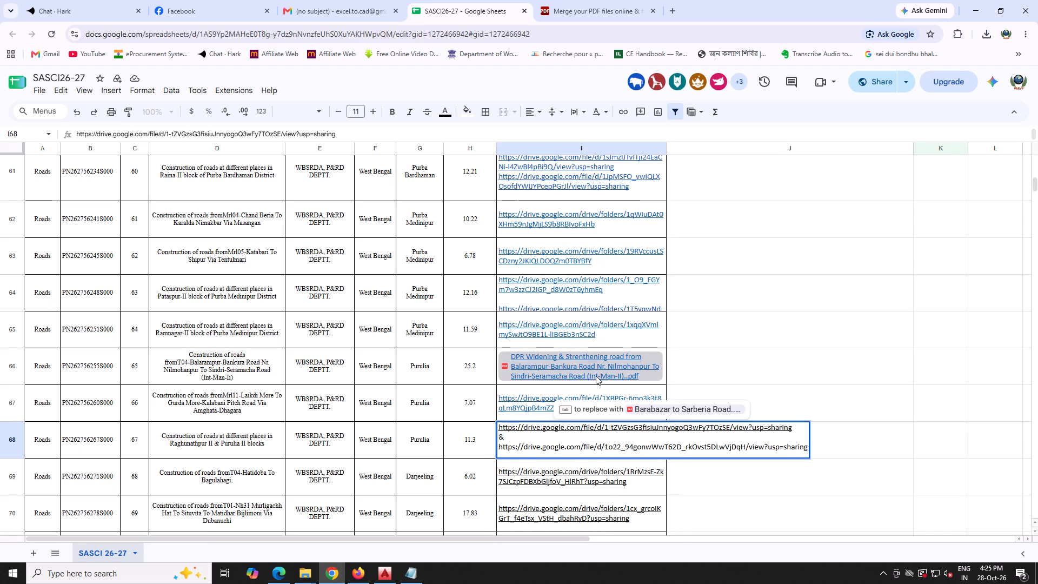
click(655, 408)
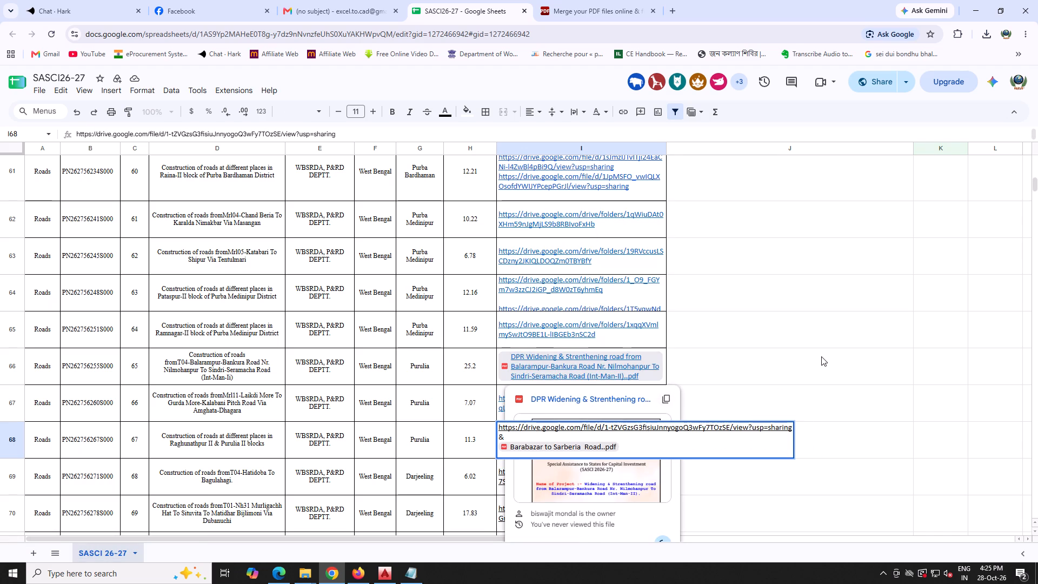
click(821, 356)
click(781, 417)
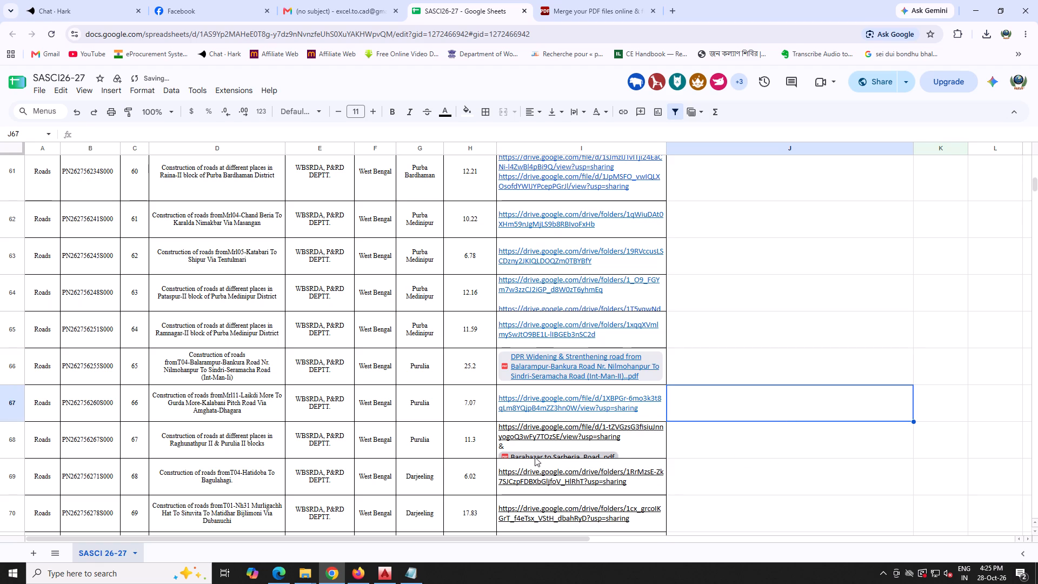
Remove the ampersand and its line between the first link and the Barabazar to Sarberia Road..pdf chip in cell I68.
double_click(519, 445)
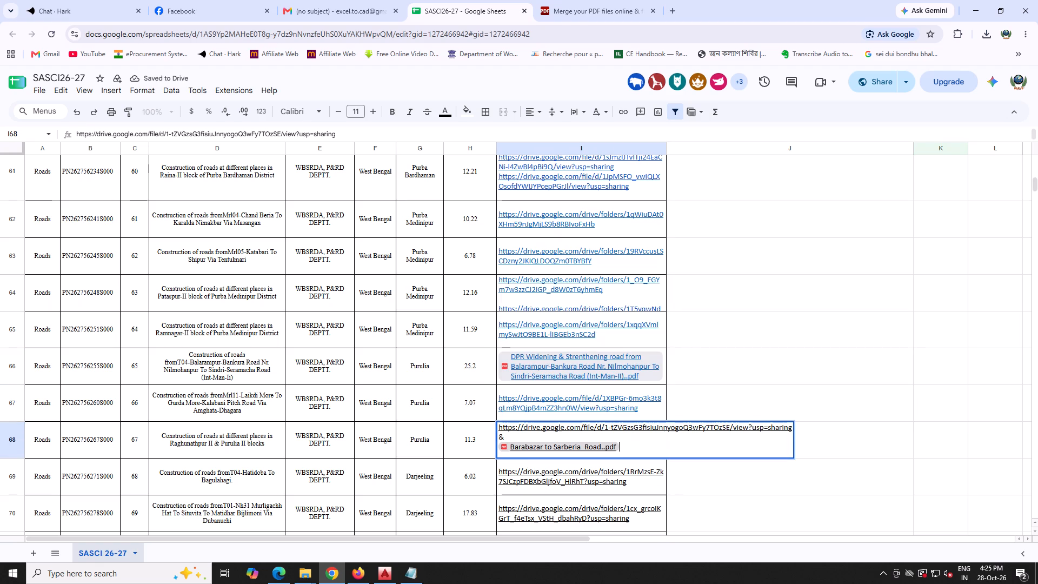
drag(505, 440, 488, 438)
key(Delete)
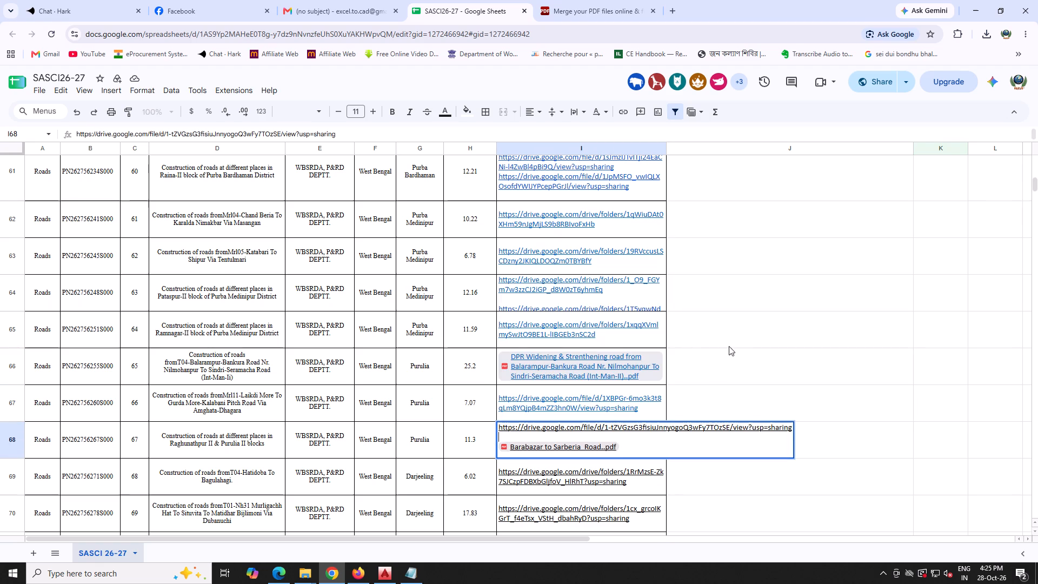
key(Delete)
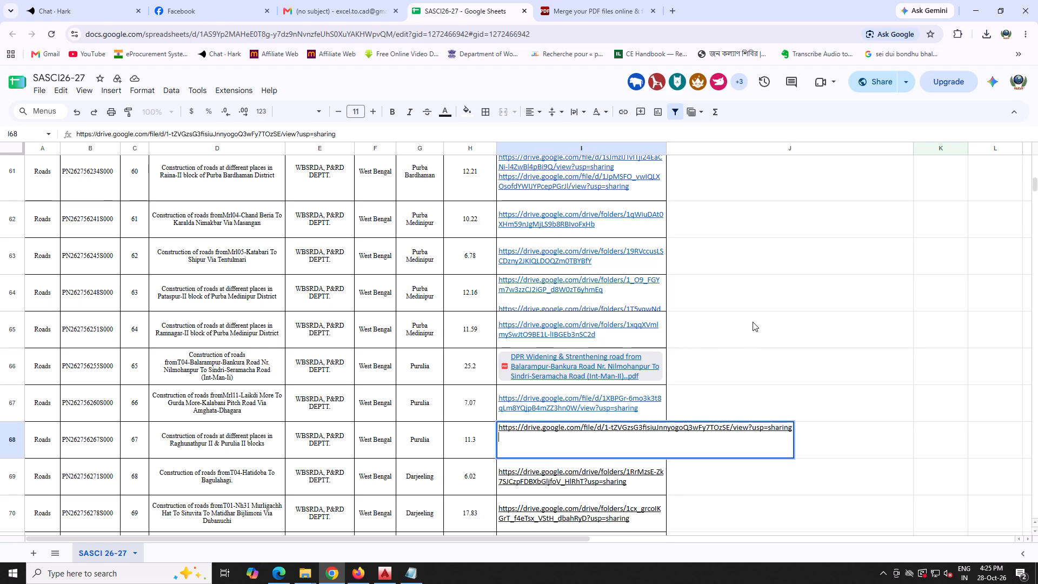
key(ctrl+z)
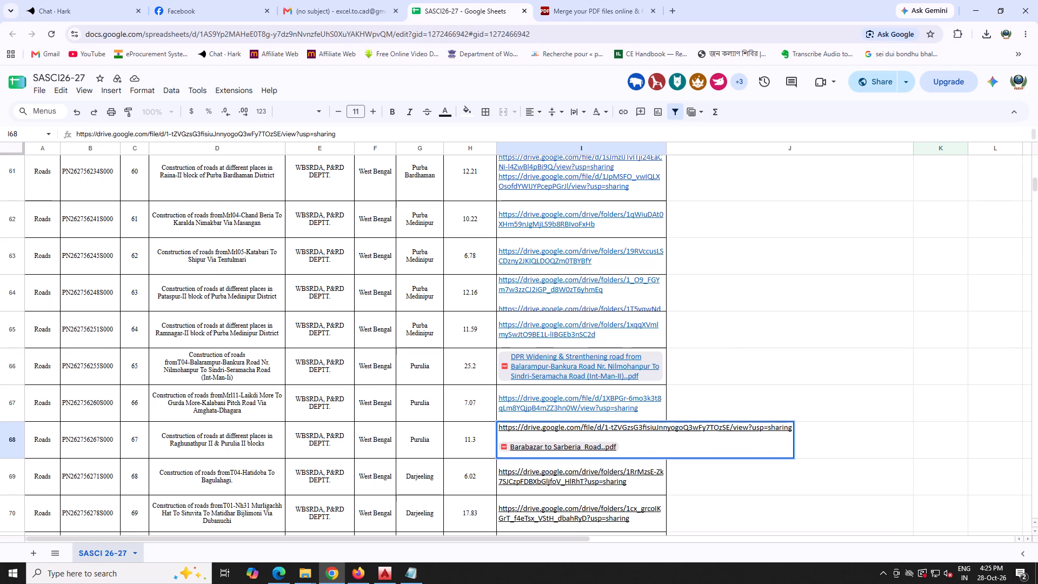
click(875, 452)
double_click(633, 442)
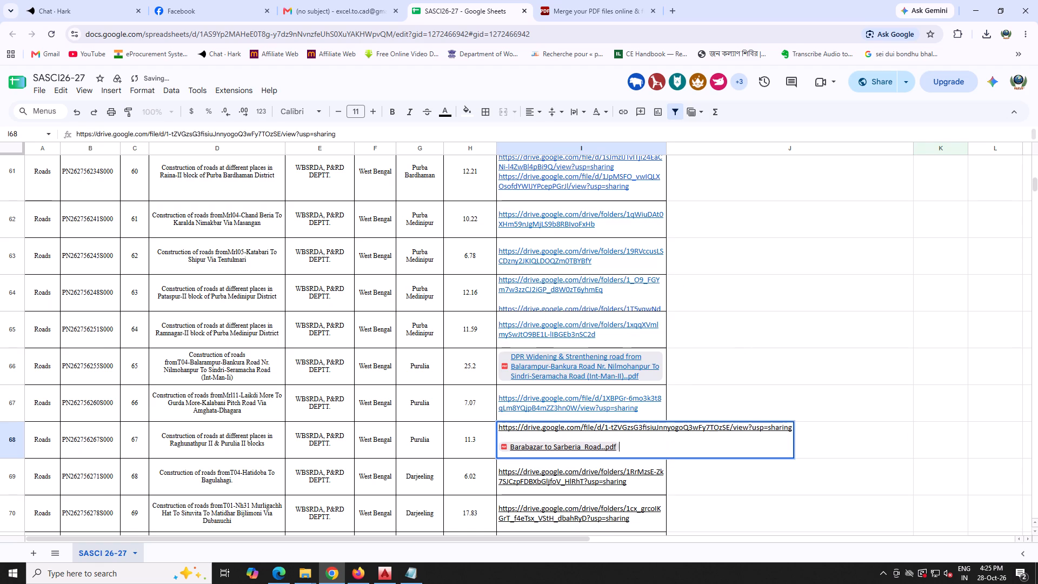
click(790, 428)
click(791, 428)
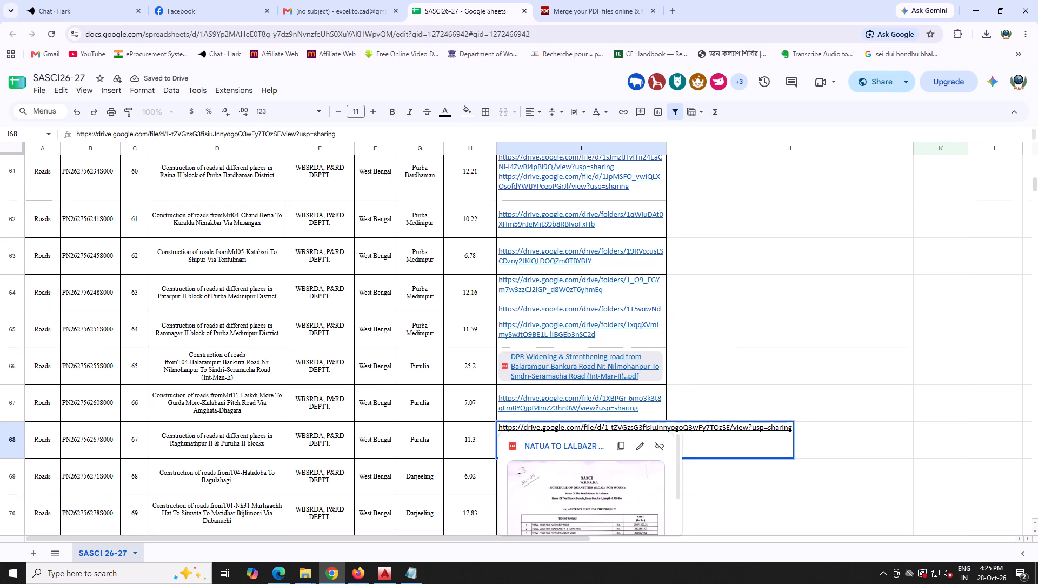
key(Delete)
click(864, 377)
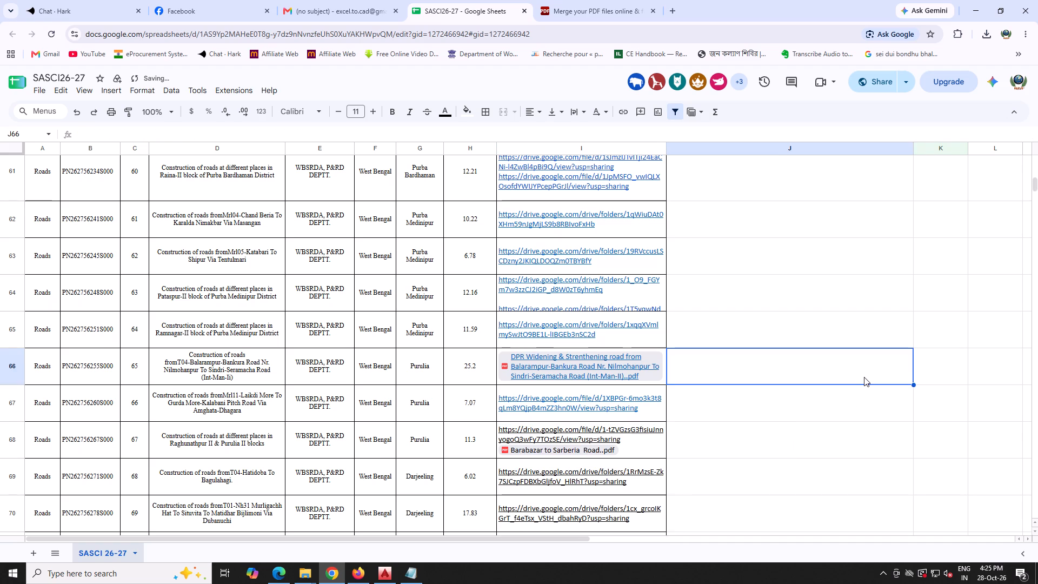
click(750, 475)
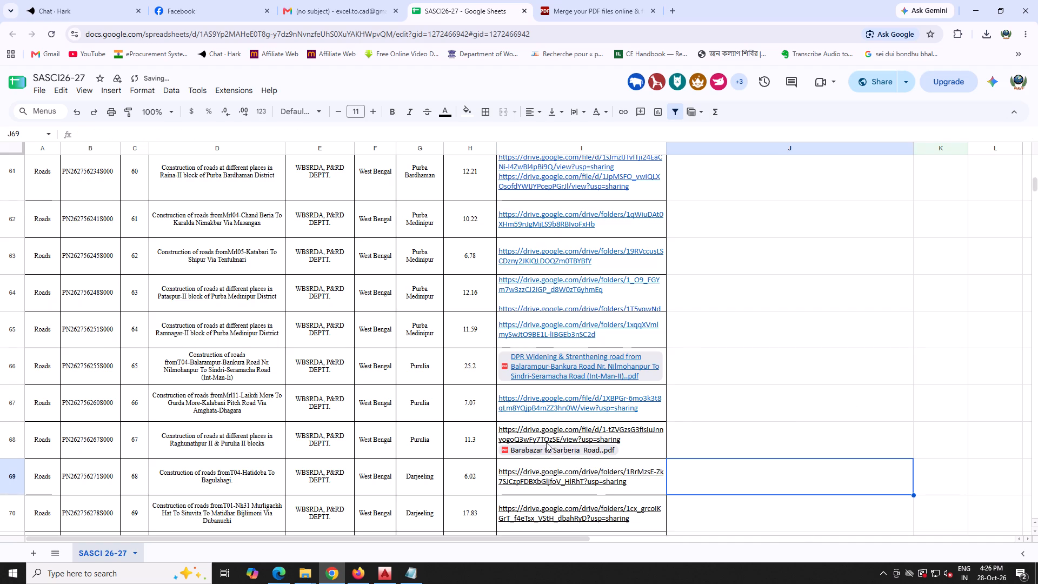
click(805, 367)
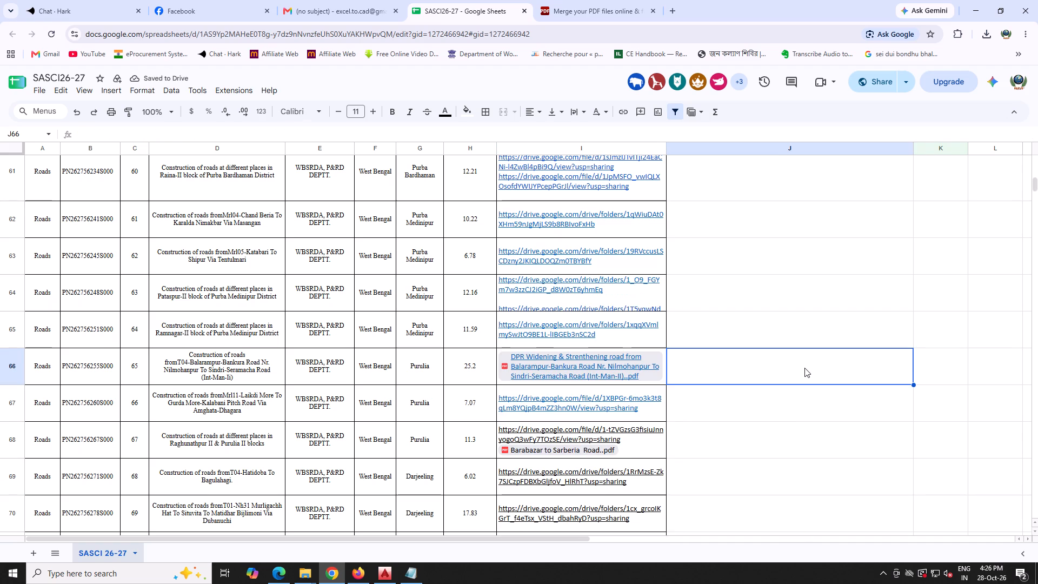
Replace the Kaluhar Bodi More to Choukina link in cell I89 with its Widening & Strenthening road PDF file chip.
scroll(803, 369, down, 2)
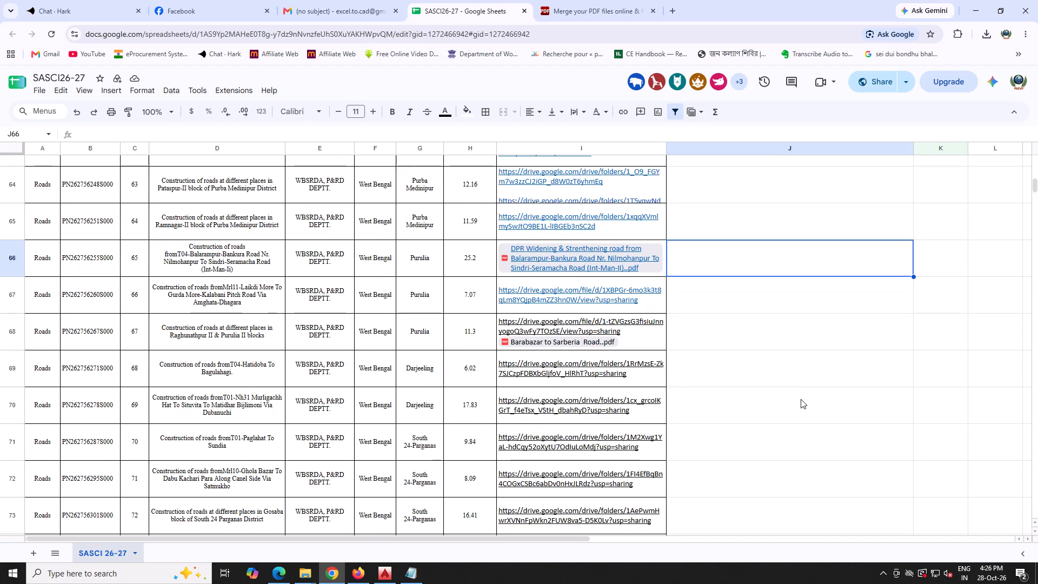
scroll(796, 397, down, 2)
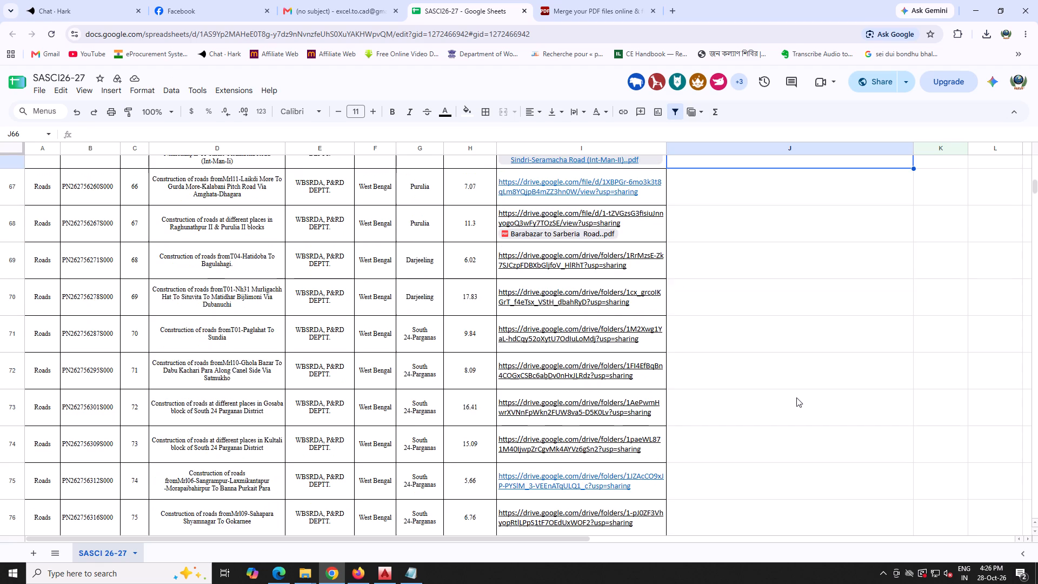
scroll(796, 397, down, 11)
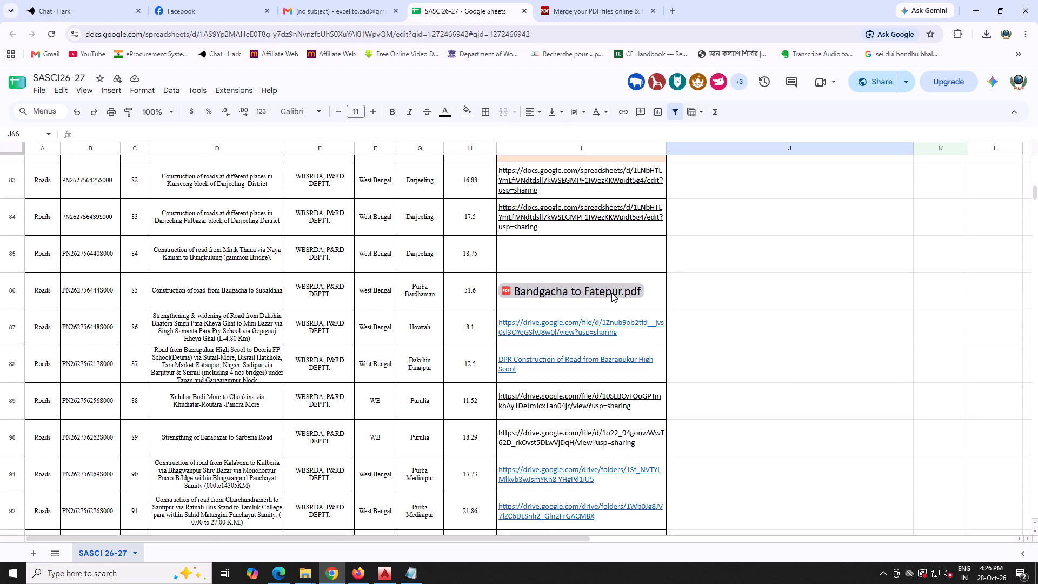
click(792, 305)
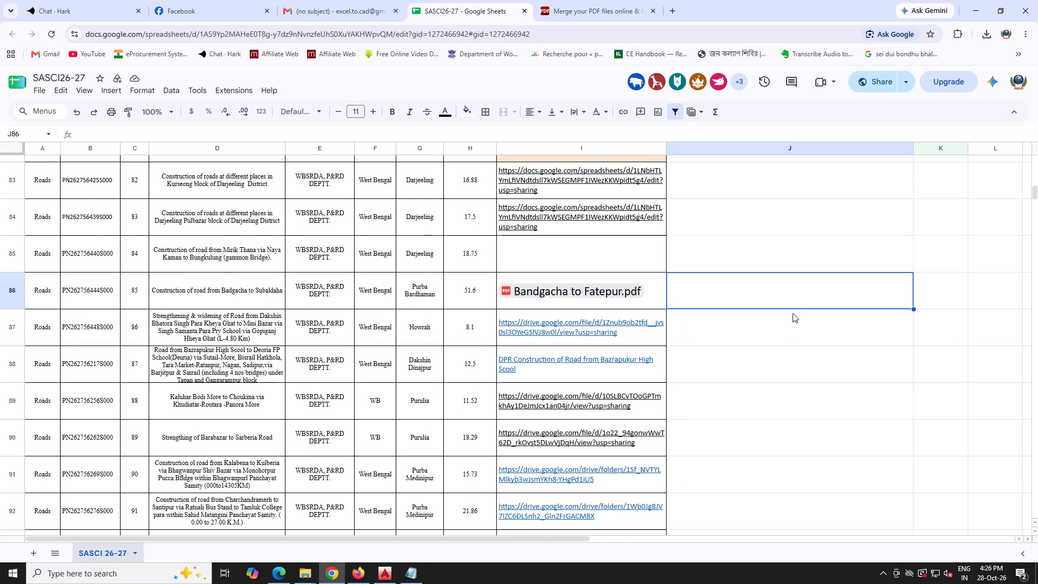
scroll(794, 328, down, 2)
scroll(797, 330, up, 1)
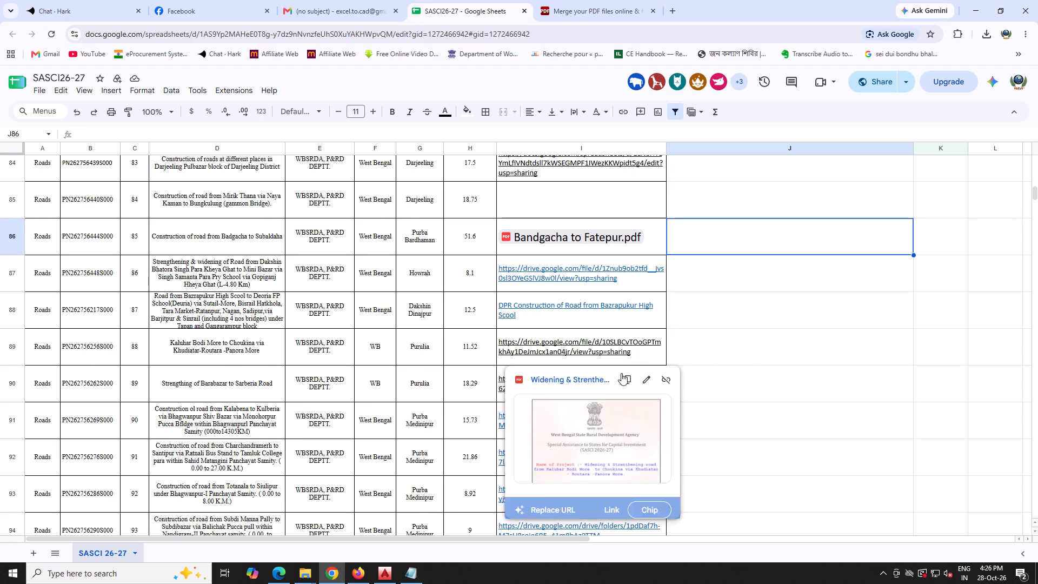
click(626, 378)
click(636, 359)
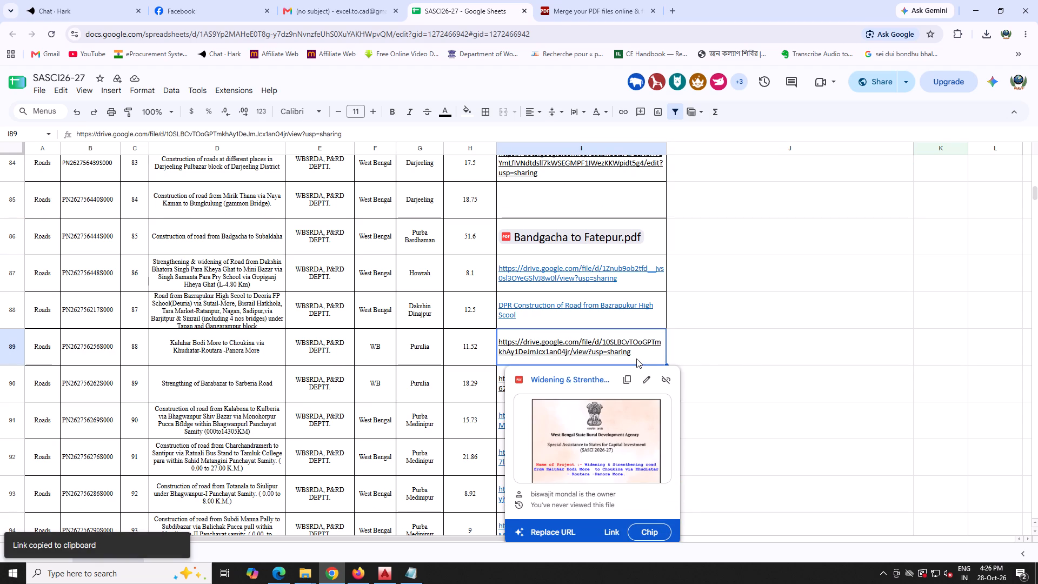
key(Delete)
double_click(630, 355)
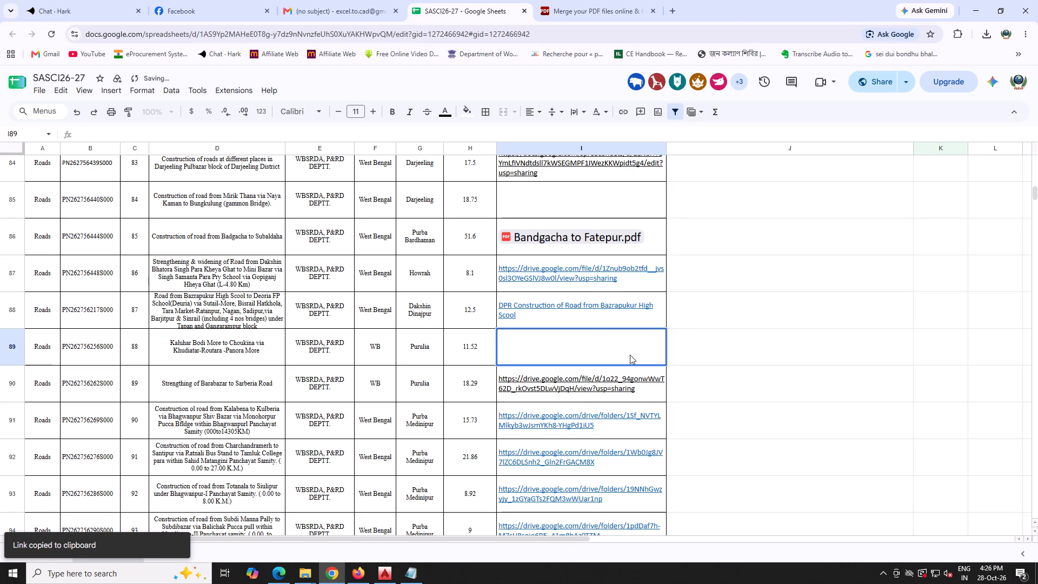
key(ctrl+v)
click(660, 311)
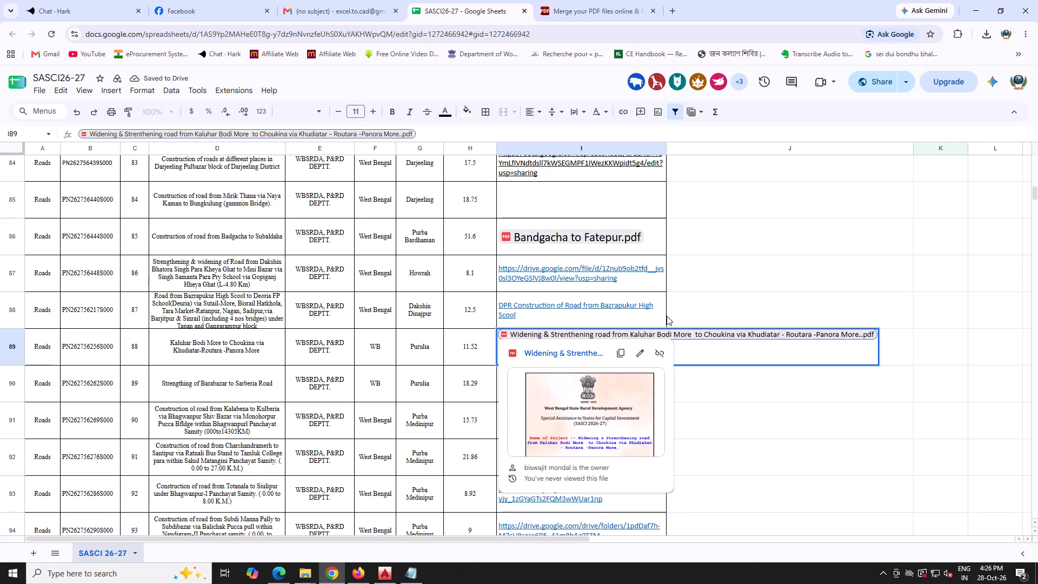
click(769, 403)
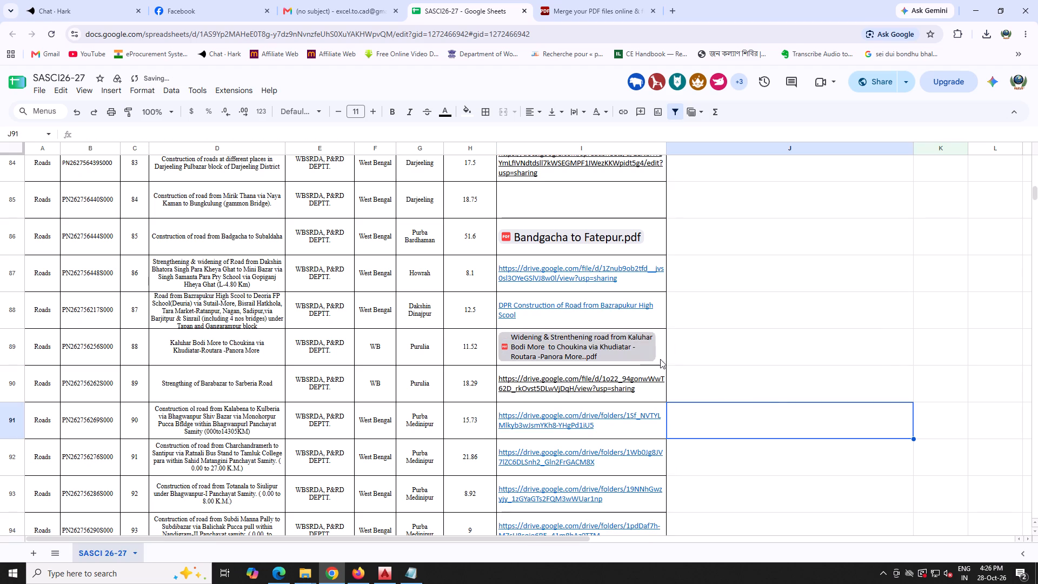
Replace the Drive link in cell I90 with its Barabazar to Sarberia Road..pdf file chip.
click(748, 353)
scroll(747, 354, down, 1)
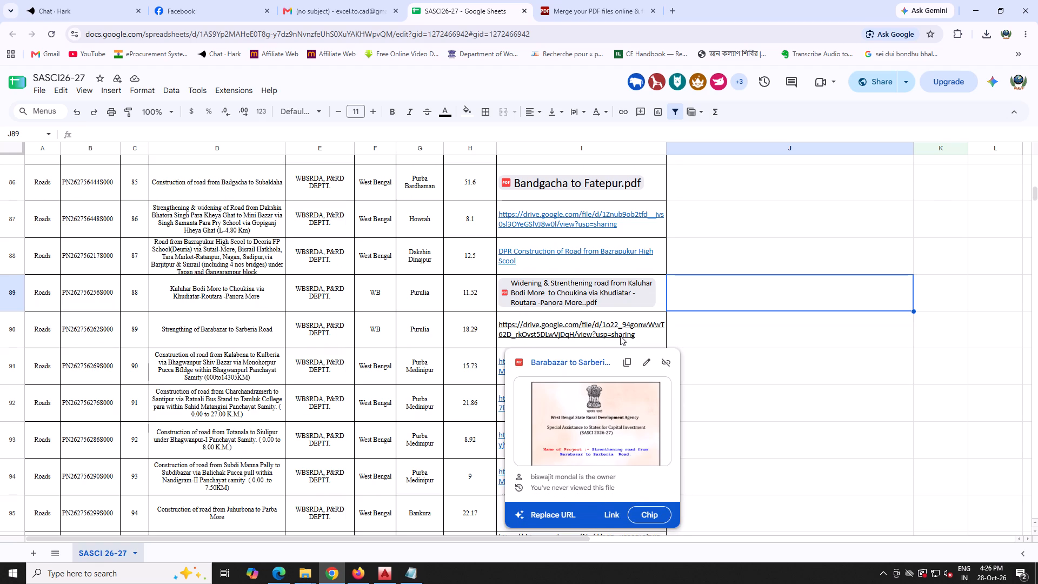
click(620, 363)
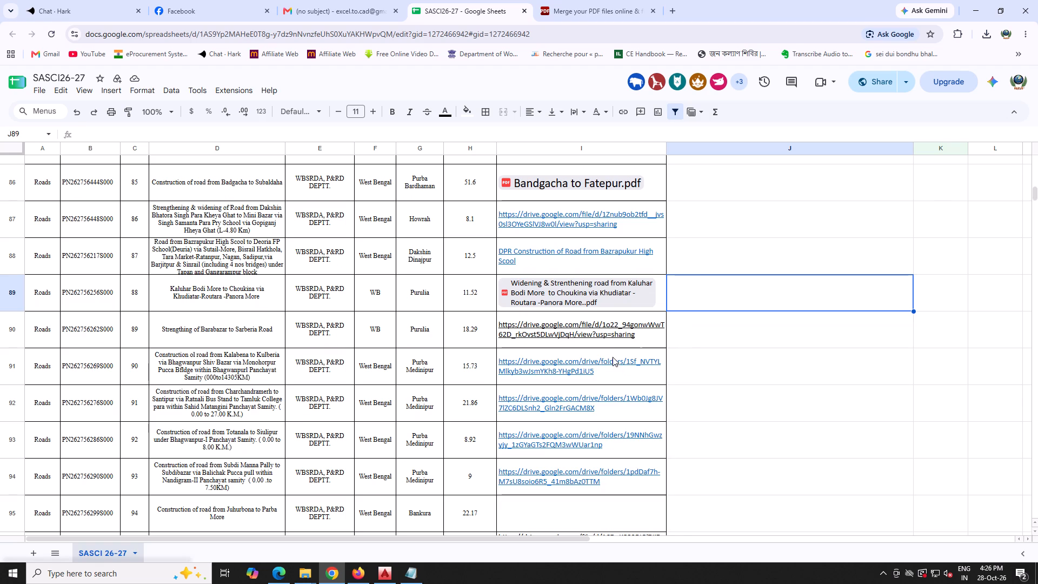
click(620, 342)
key(Delete)
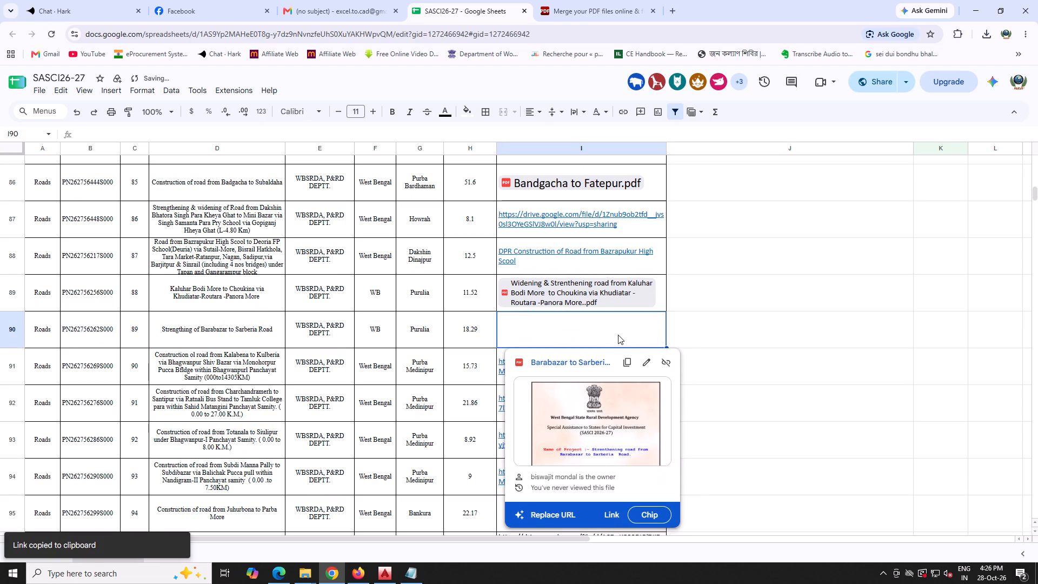
double_click(618, 335)
key(ctrl+v)
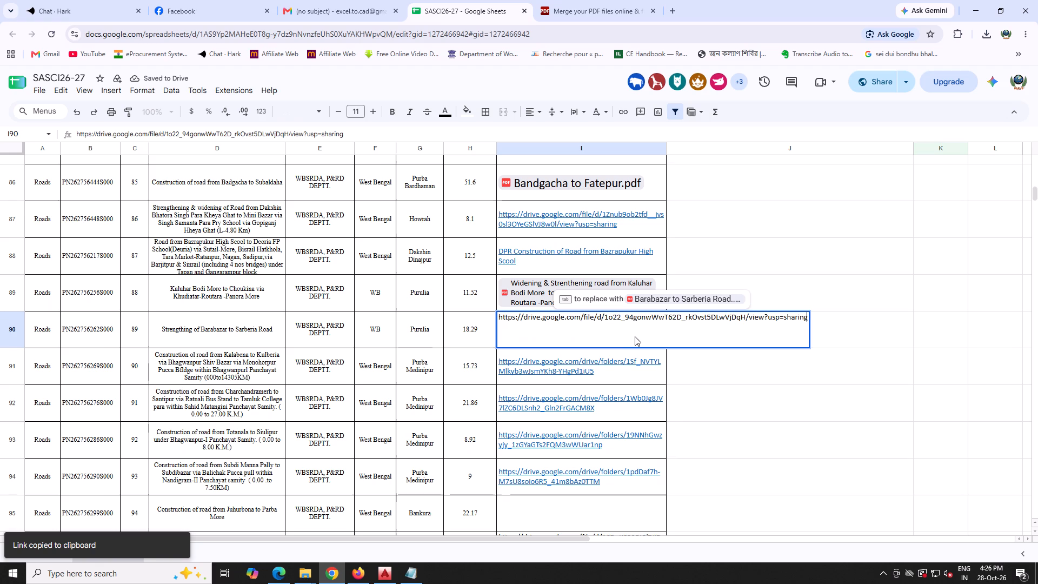
click(667, 301)
click(803, 331)
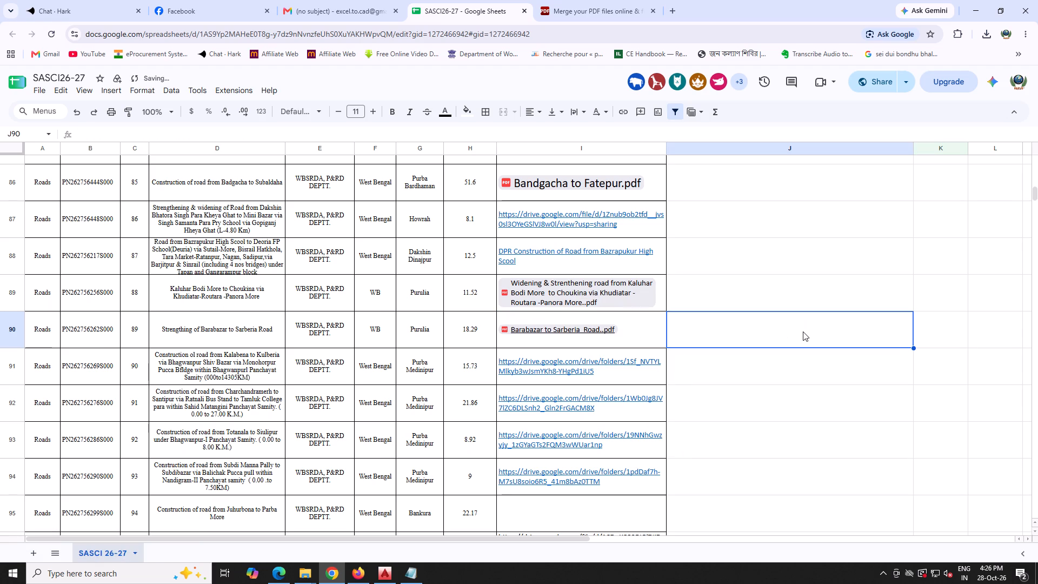
click(848, 436)
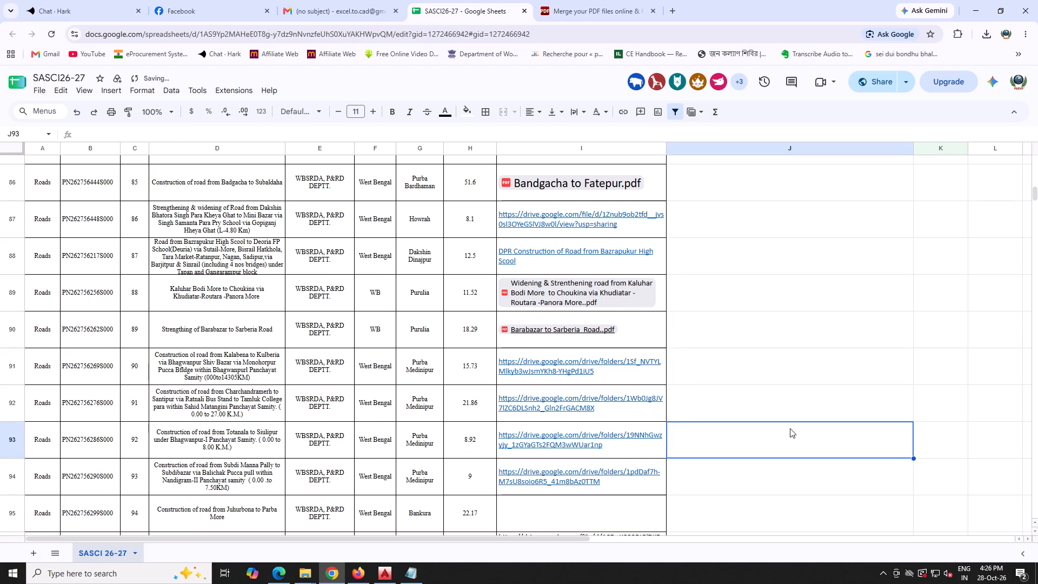
Replace the second link in cell I96 with its Chhatna Super Specility Hospital to Karanjora MSK.pdf file chip.
scroll(788, 422, down, 2)
scroll(787, 422, up, 2)
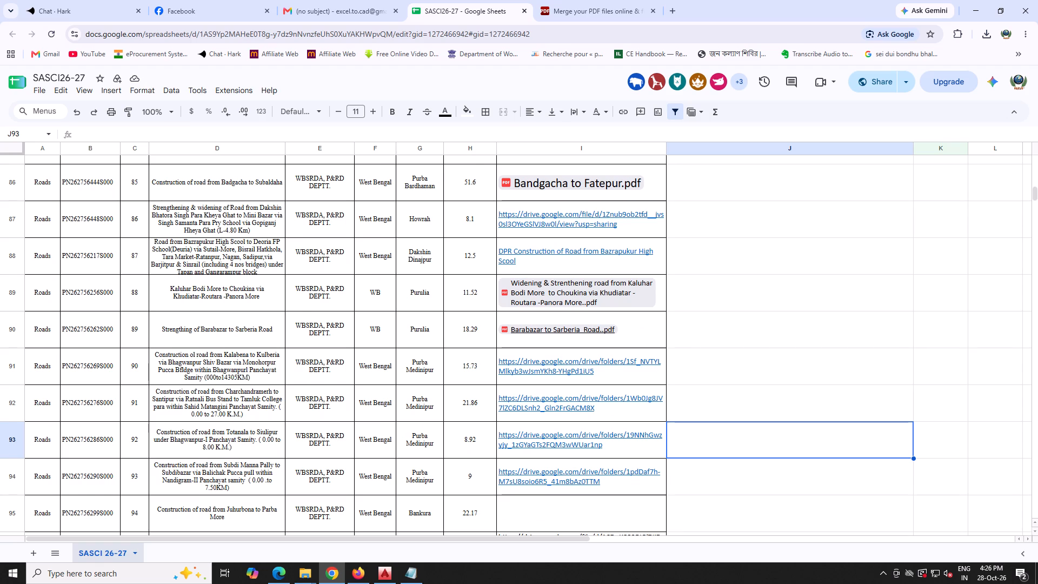
scroll(782, 423, up, 2)
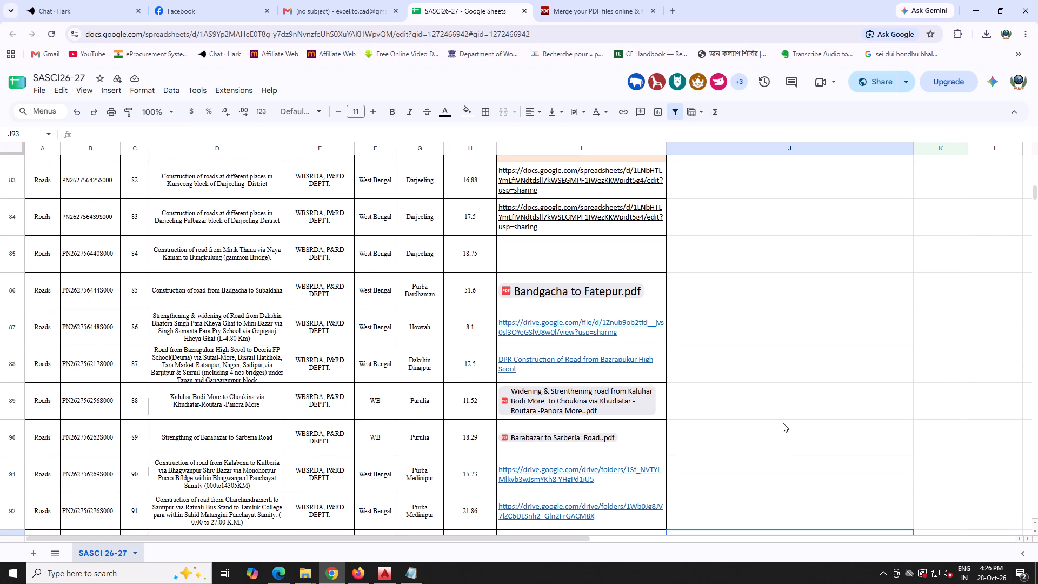
scroll(783, 423, down, 6)
scroll(784, 424, up, 2)
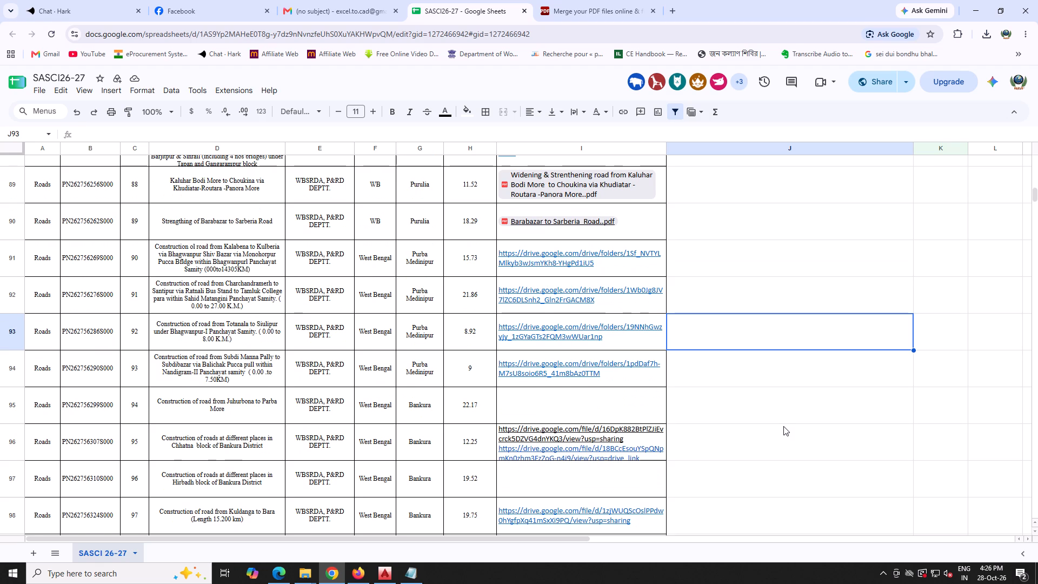
scroll(783, 426, down, 1)
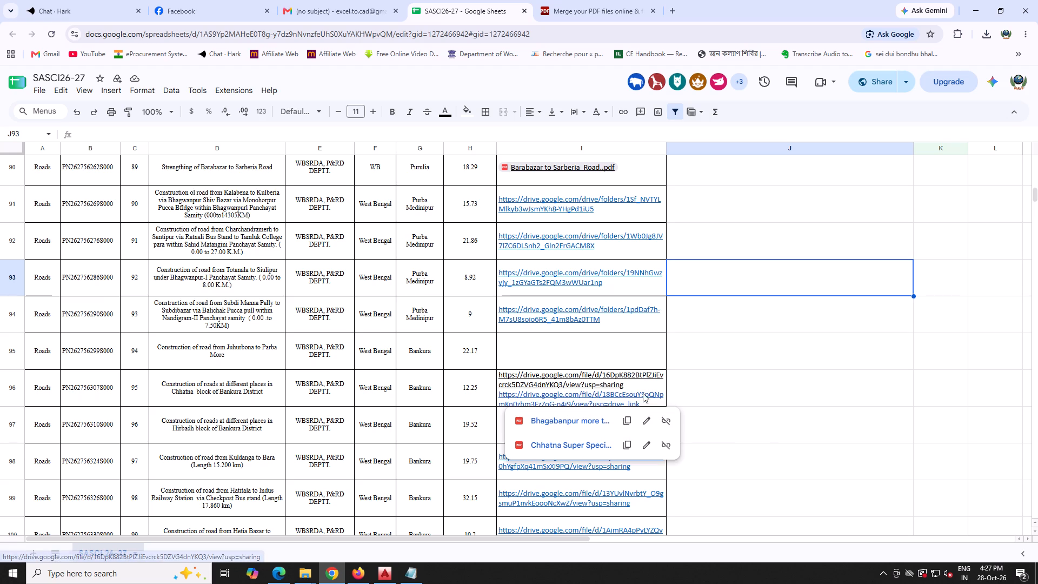
click(624, 419)
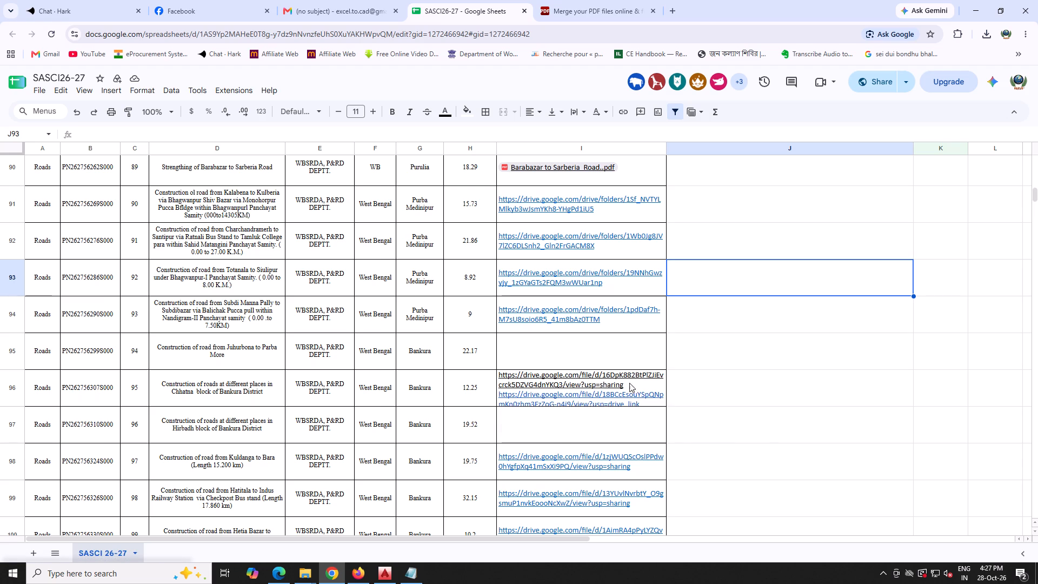
click(626, 446)
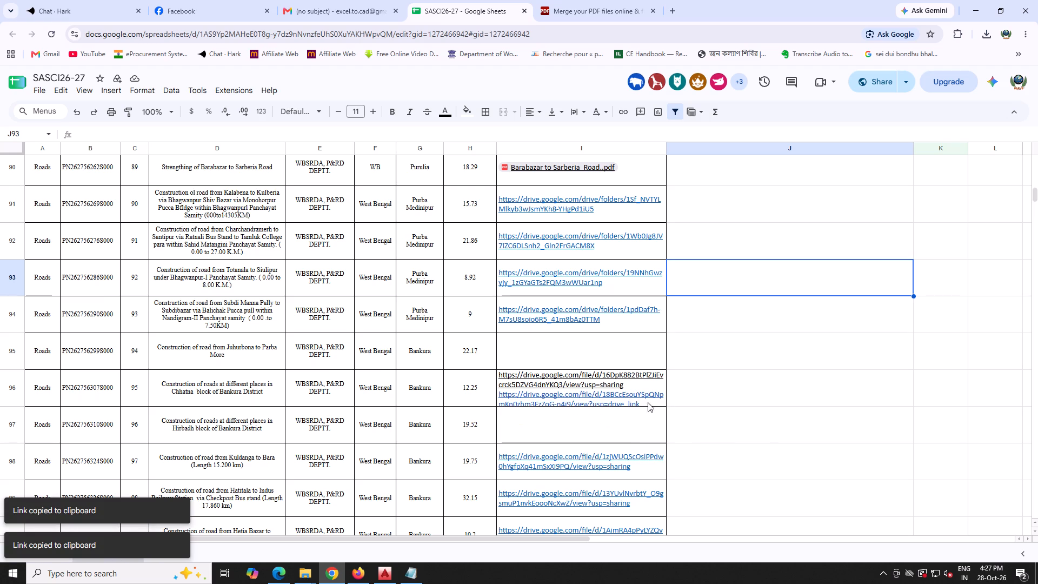
double_click(652, 402)
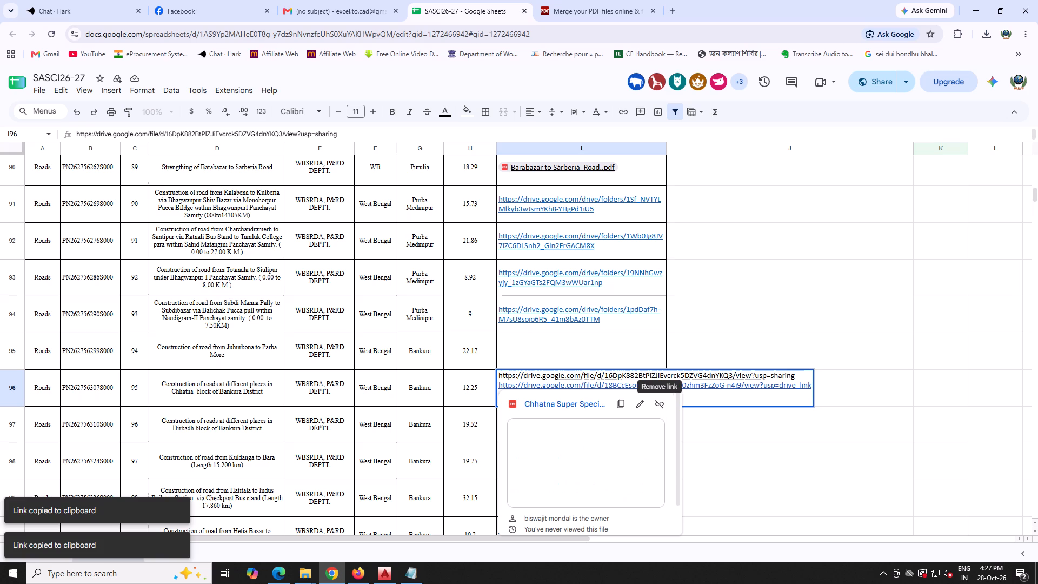
drag(810, 385, 493, 392)
key(Delete)
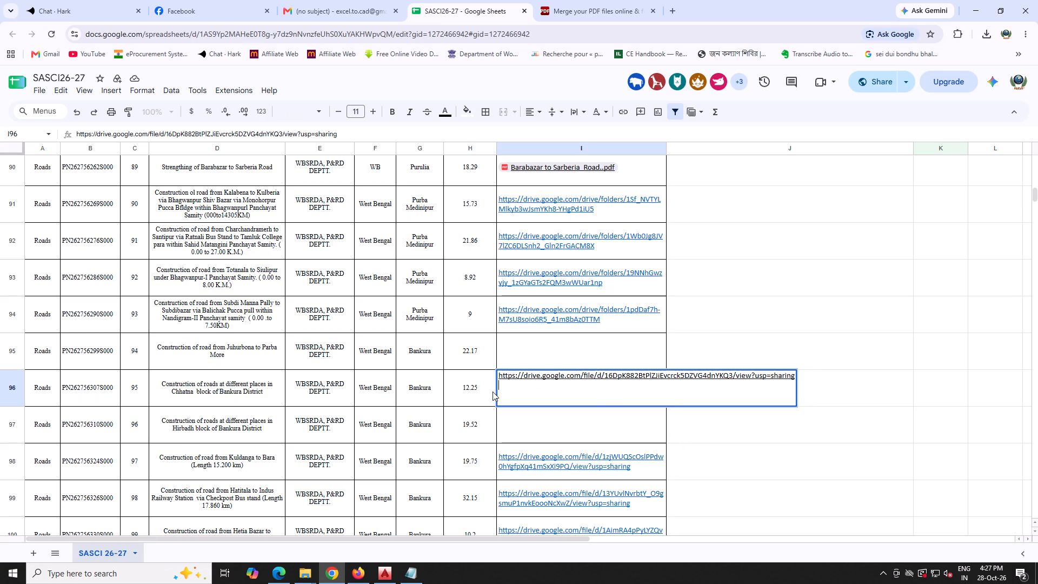
key(ctrl+v)
click(662, 352)
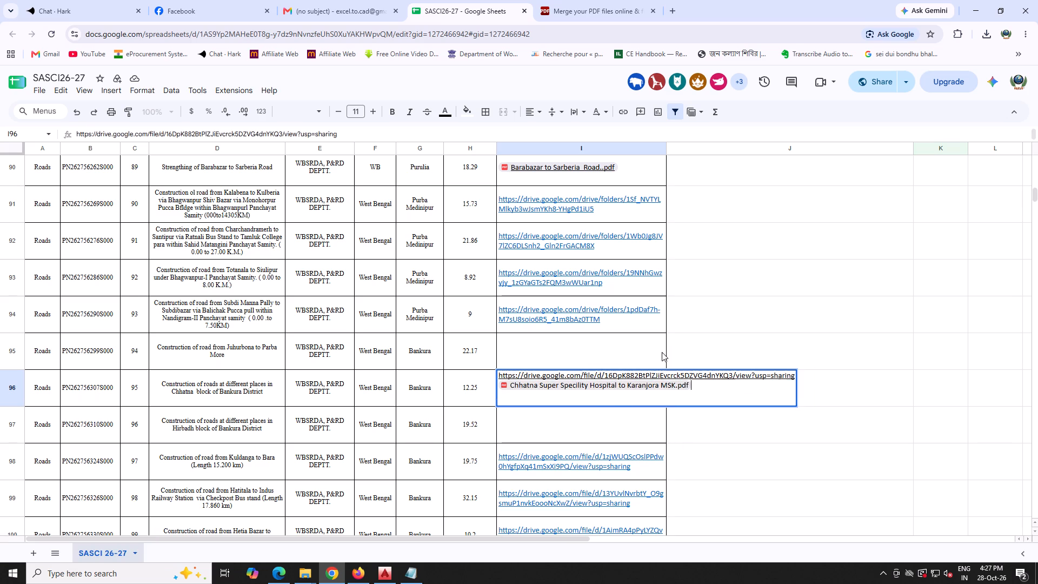
click(797, 322)
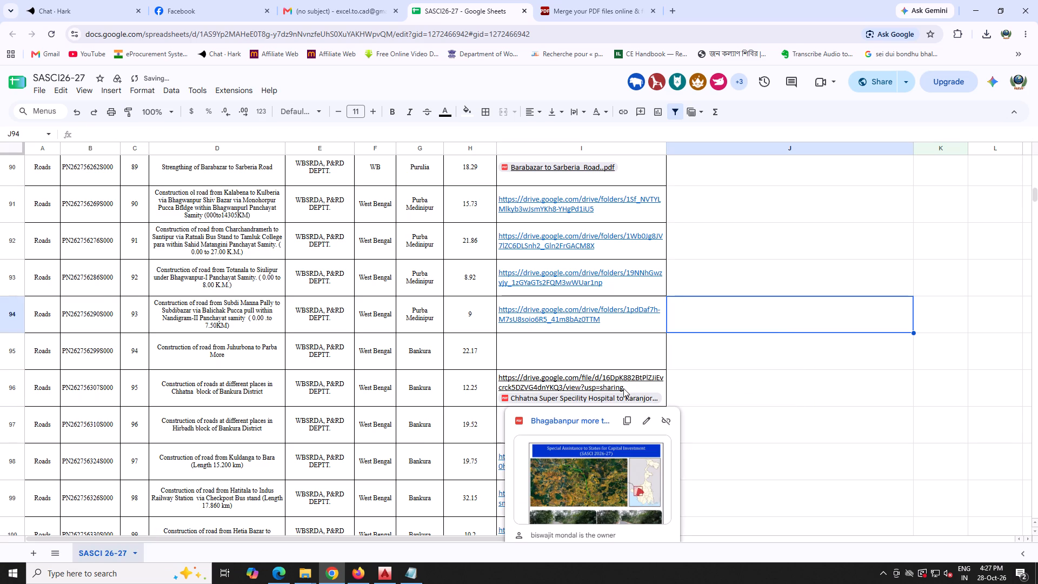
Replace the first link in cell I96 with its Bhagabanpur more to Chhatrabaid more.pdf file chip, ahead of the Chhatna chip.
click(625, 415)
double_click(630, 384)
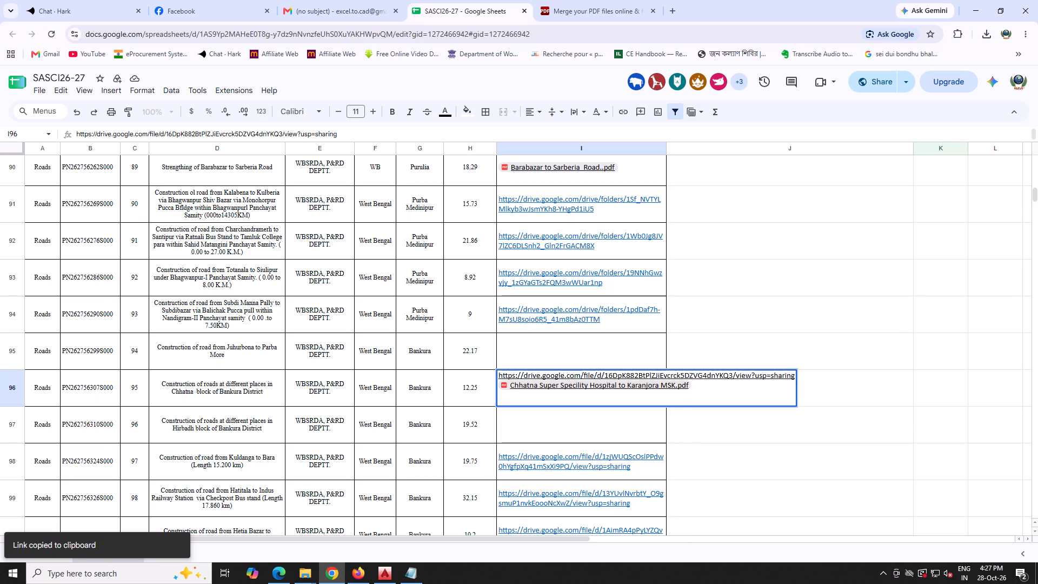
click(793, 376)
drag(794, 376, 480, 374)
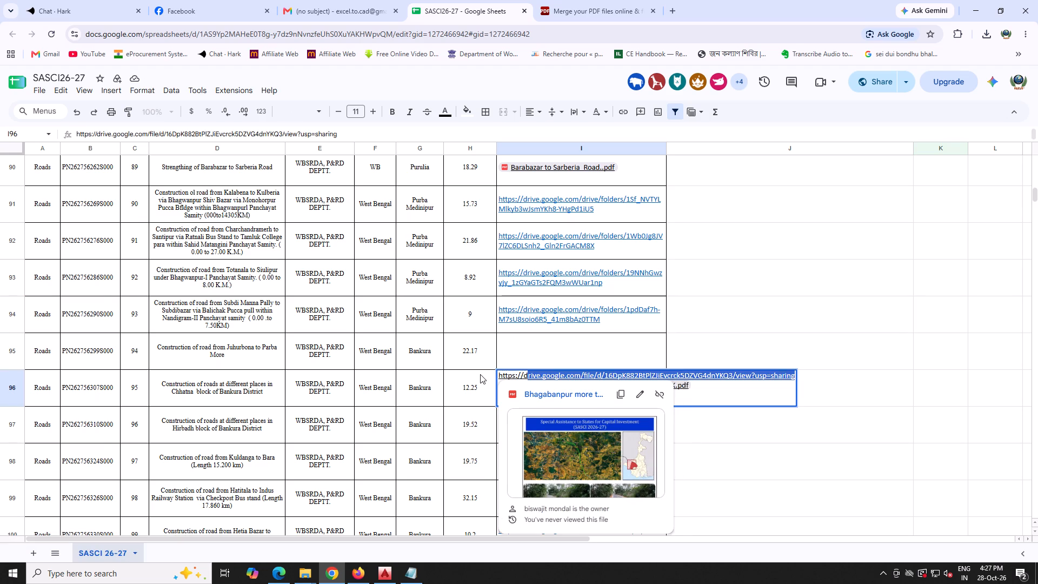
key(Delete)
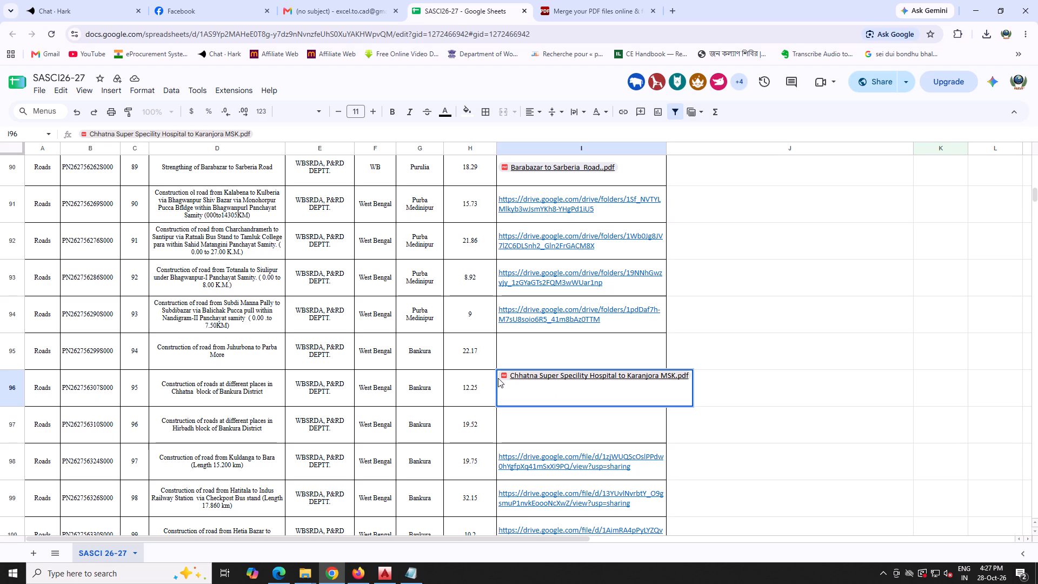
key(ctrl+v)
click(666, 360)
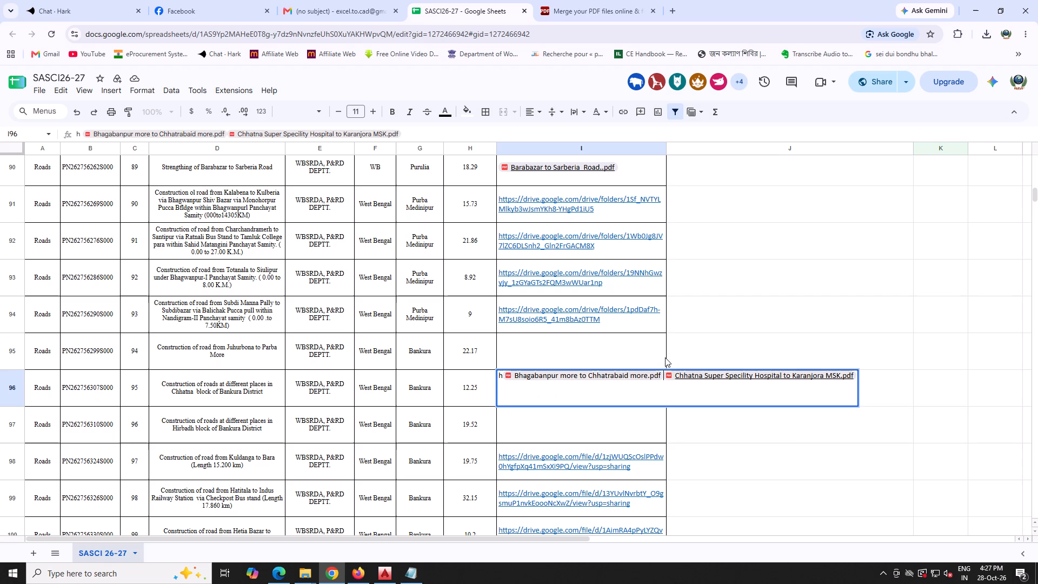
click(749, 312)
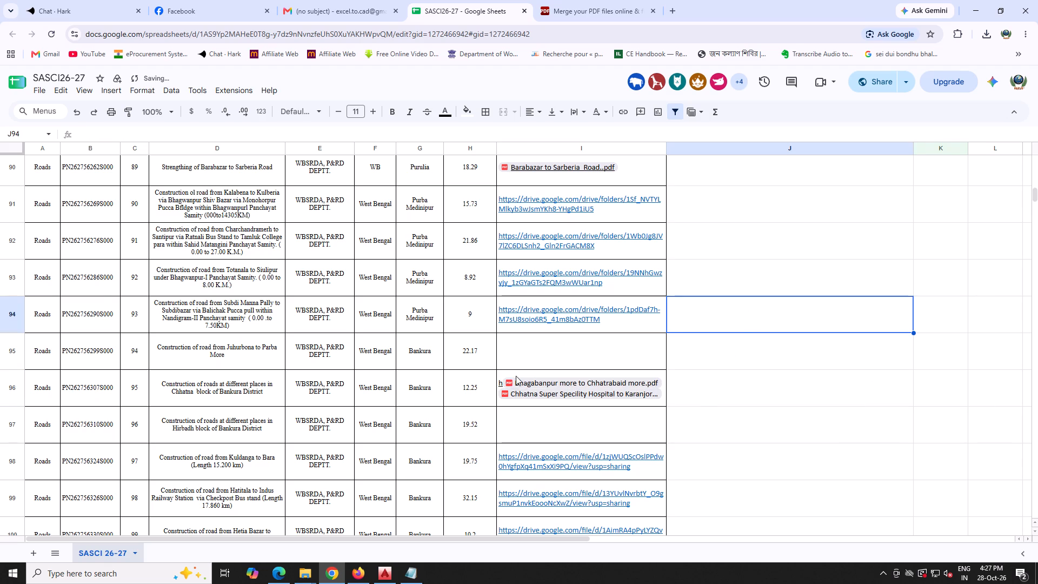
Remove the stray letter h before the Bhagabanpur more to Chhatrabaid more.pdf chip in cell I96.
double_click(513, 372)
click(503, 376)
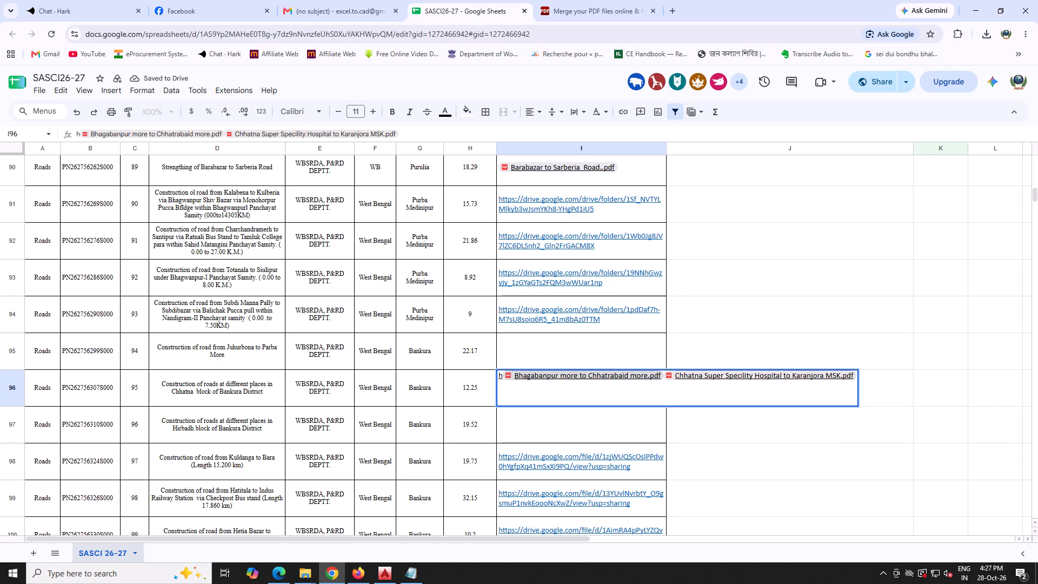
click(501, 374)
key(BackSpace)
key(BackSpace)
click(771, 456)
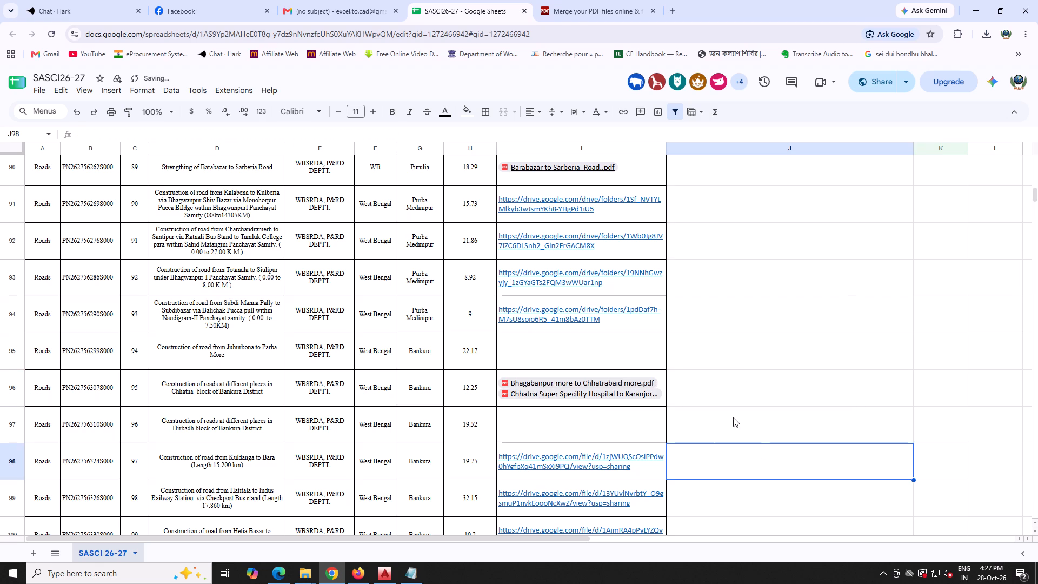
Examine the DPR links in column I around rows 87 to 107 for further file links to convert.
click(737, 367)
scroll(737, 367, down, 1)
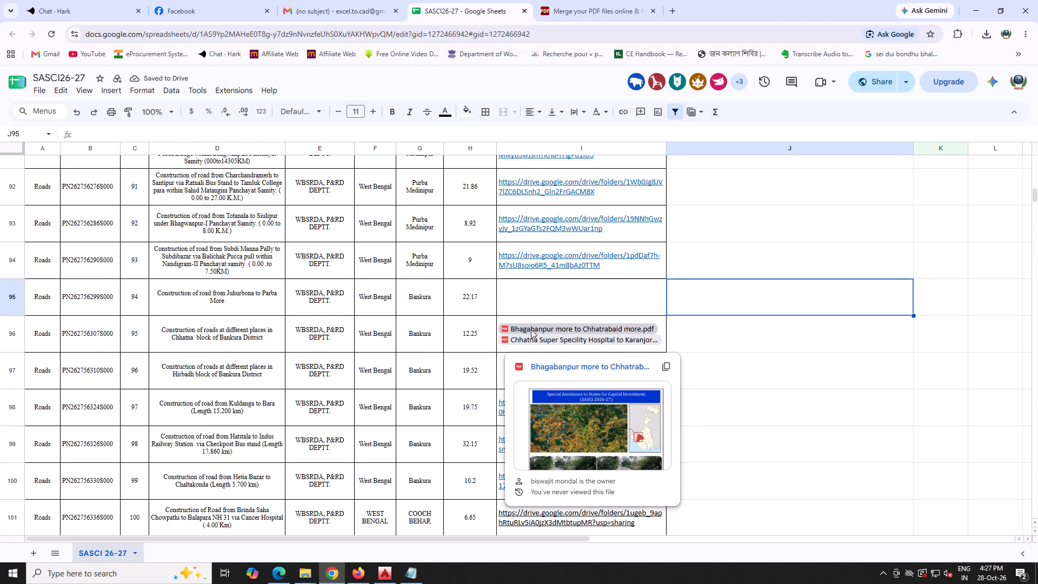
click(747, 390)
scroll(743, 387, down, 1)
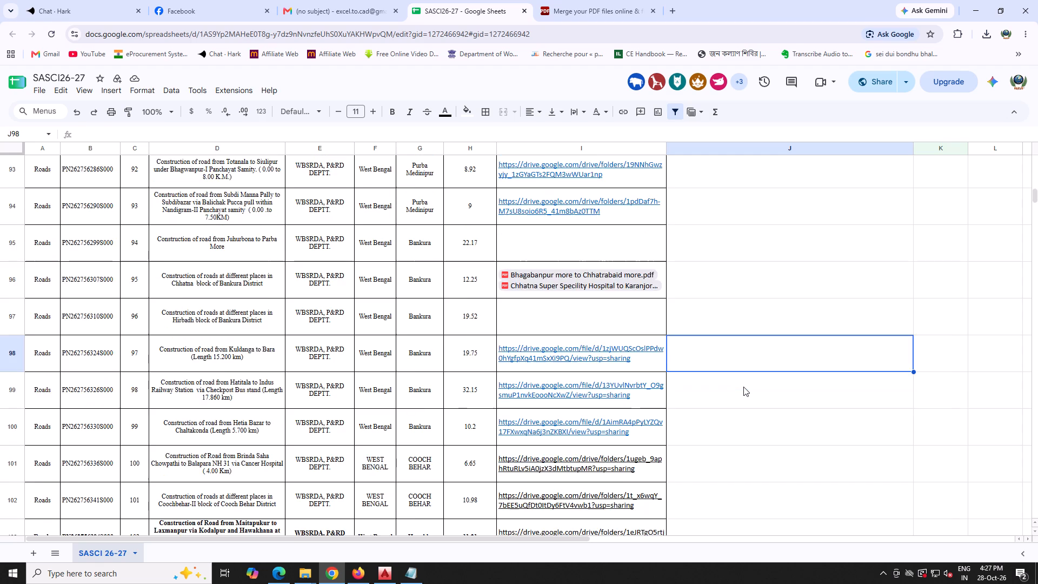
scroll(743, 387, down, 1)
scroll(742, 389, up, 5)
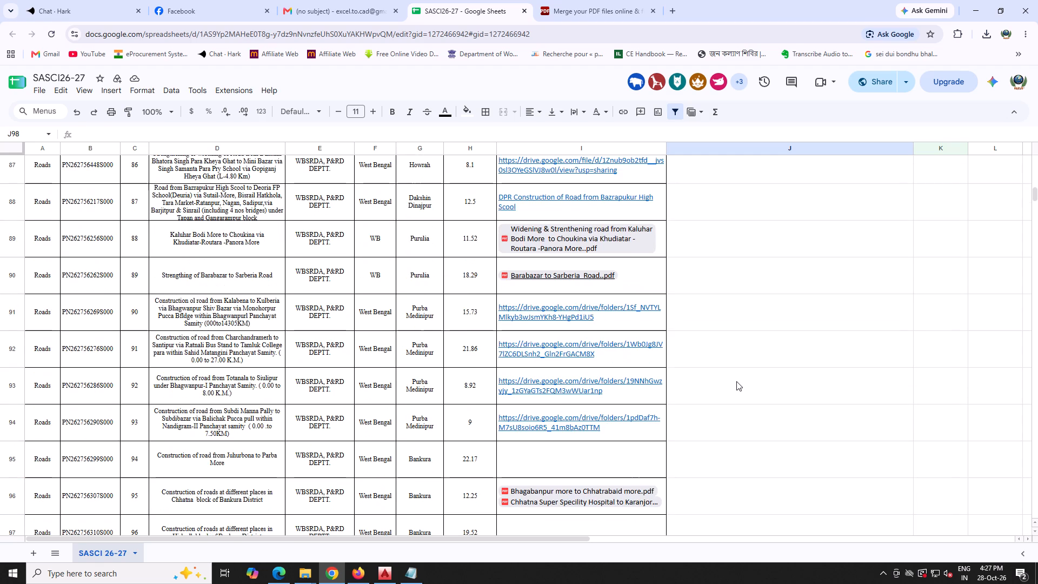
scroll(736, 381, down, 1)
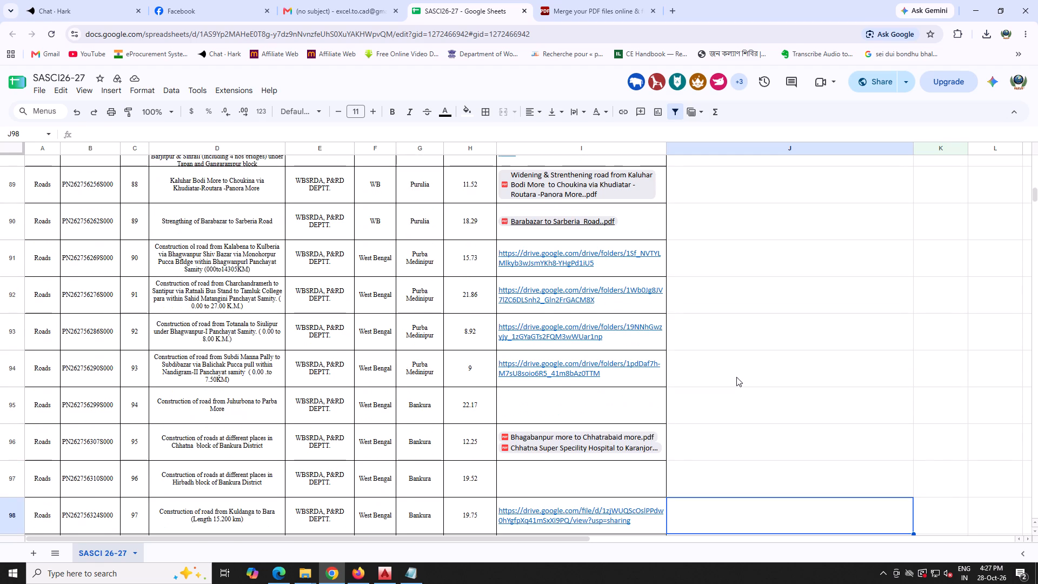
scroll(736, 377, down, 4)
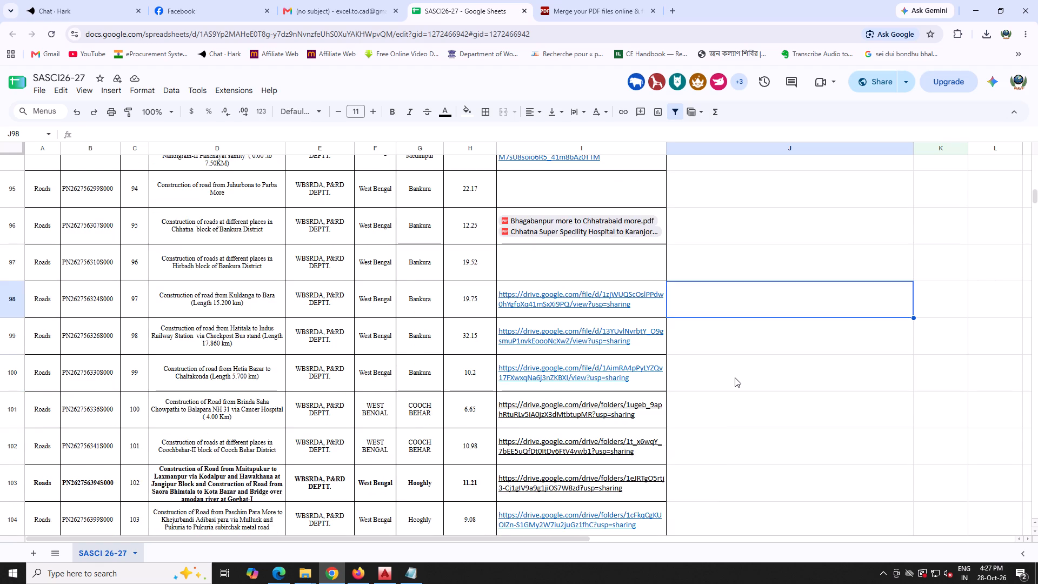
scroll(735, 377, down, 1)
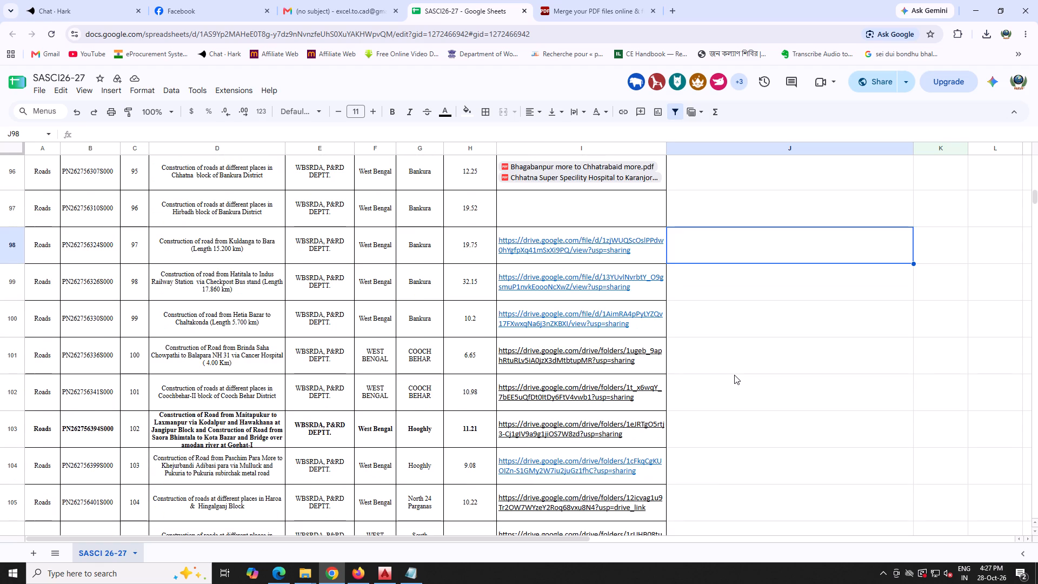
scroll(734, 375, up, 1)
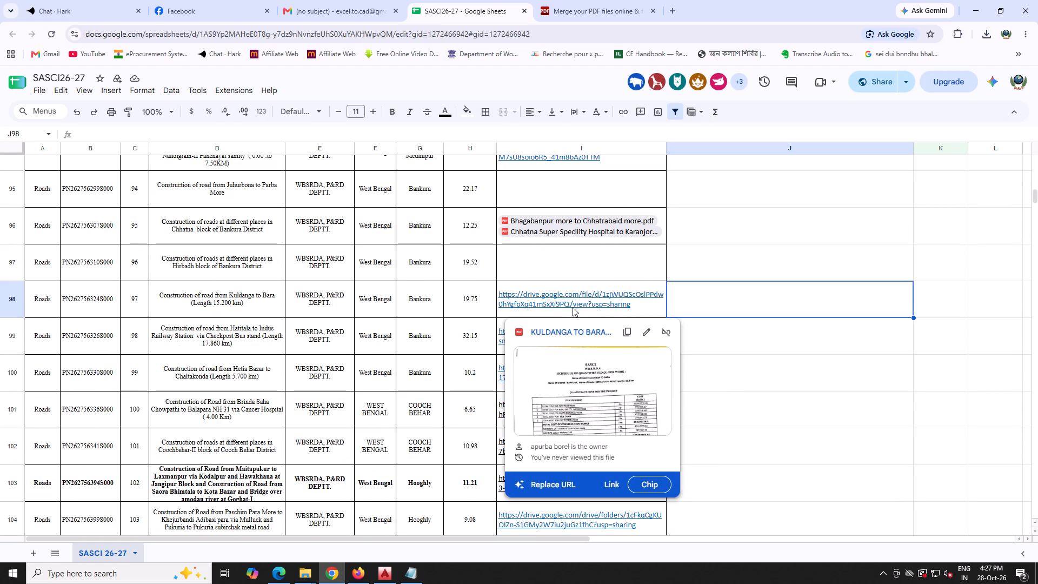
click(791, 240)
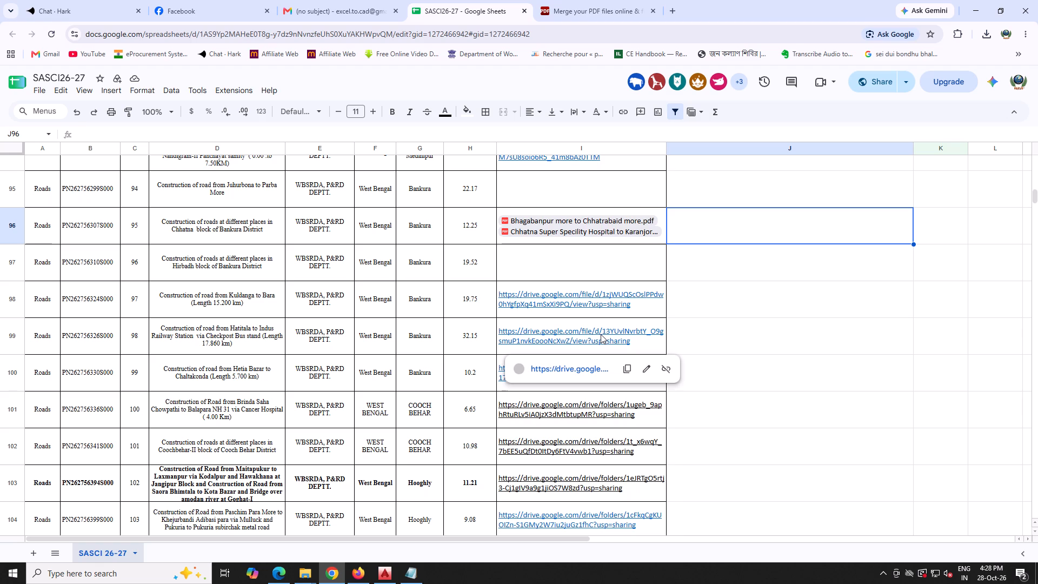
click(873, 339)
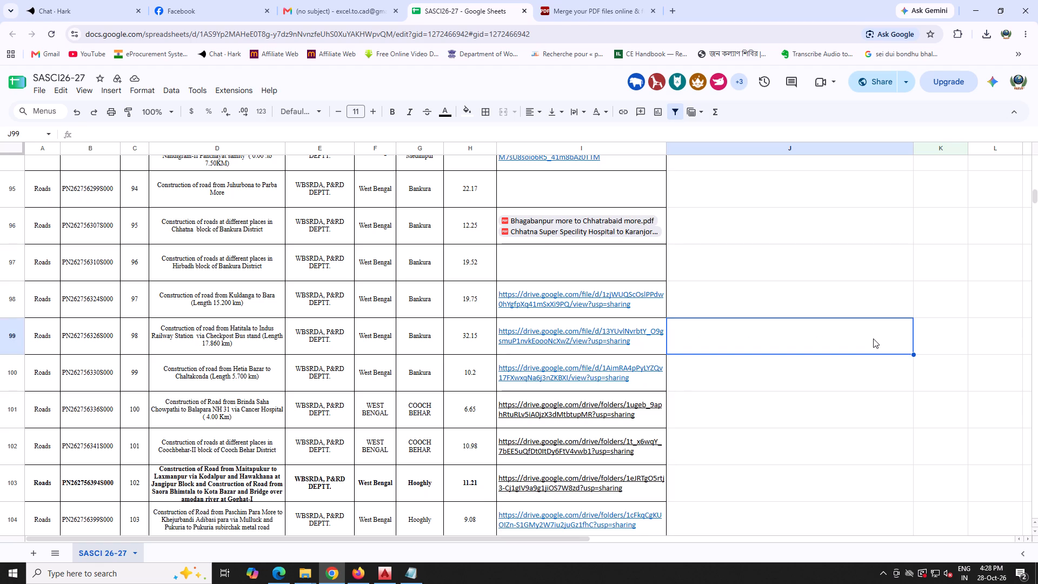
scroll(568, 339, down, 2)
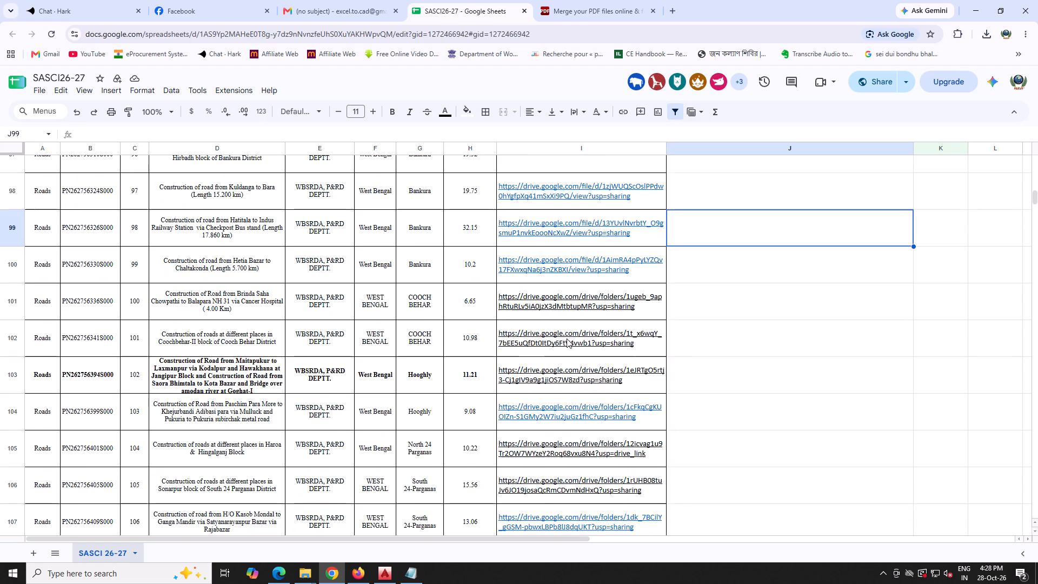
click(861, 342)
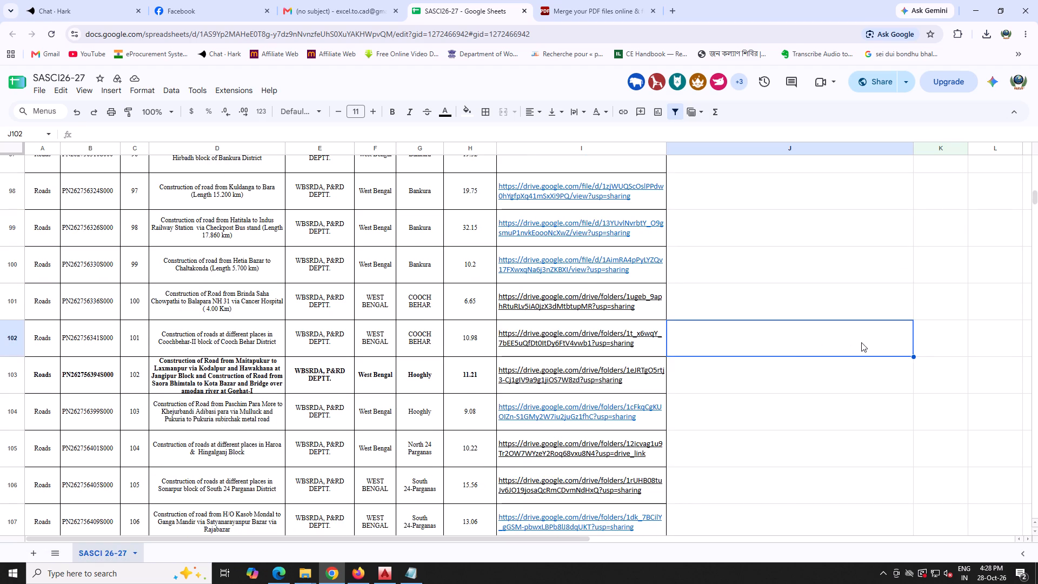
Examine the DPR links in column I from row 107 down to about row 149 for further file links to convert.
scroll(742, 347, down, 8)
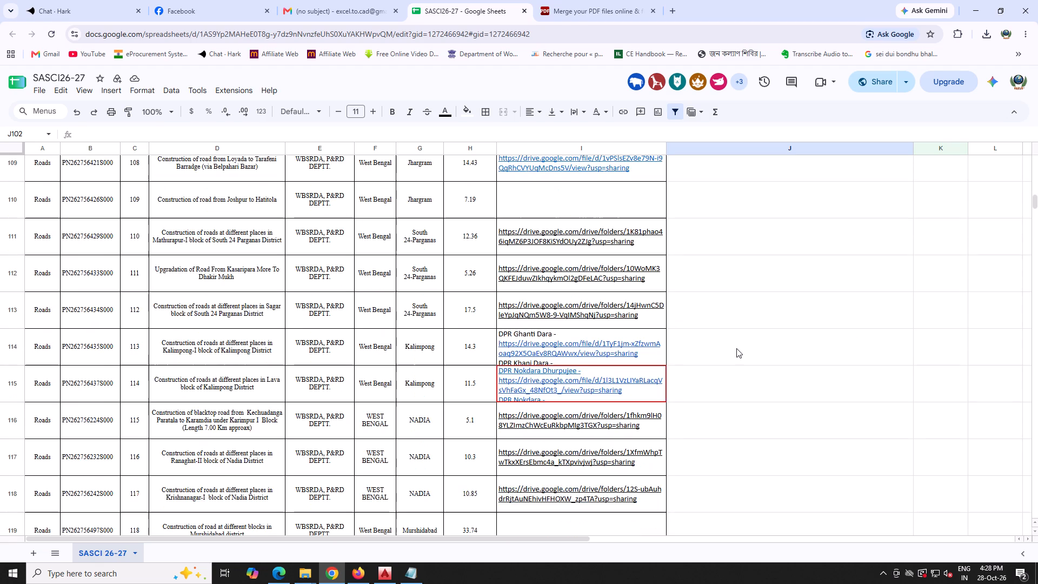
scroll(736, 347, down, 9)
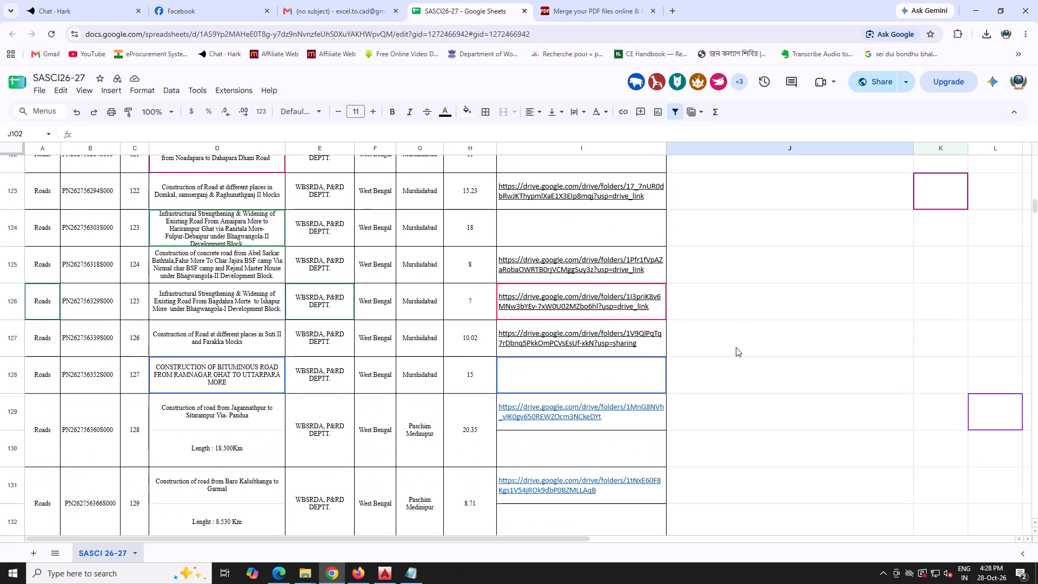
scroll(736, 347, down, 6)
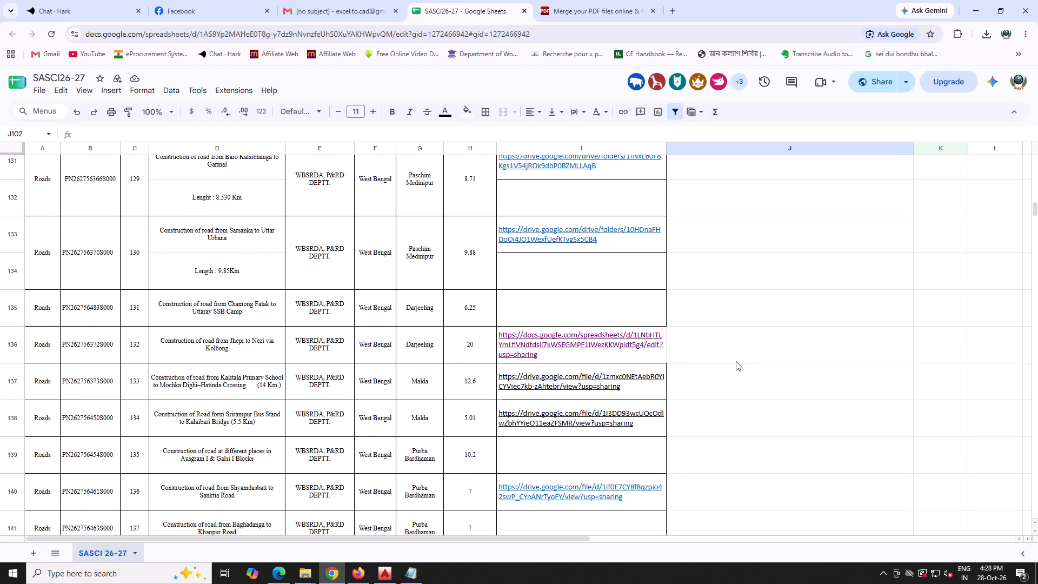
scroll(736, 361, down, 2)
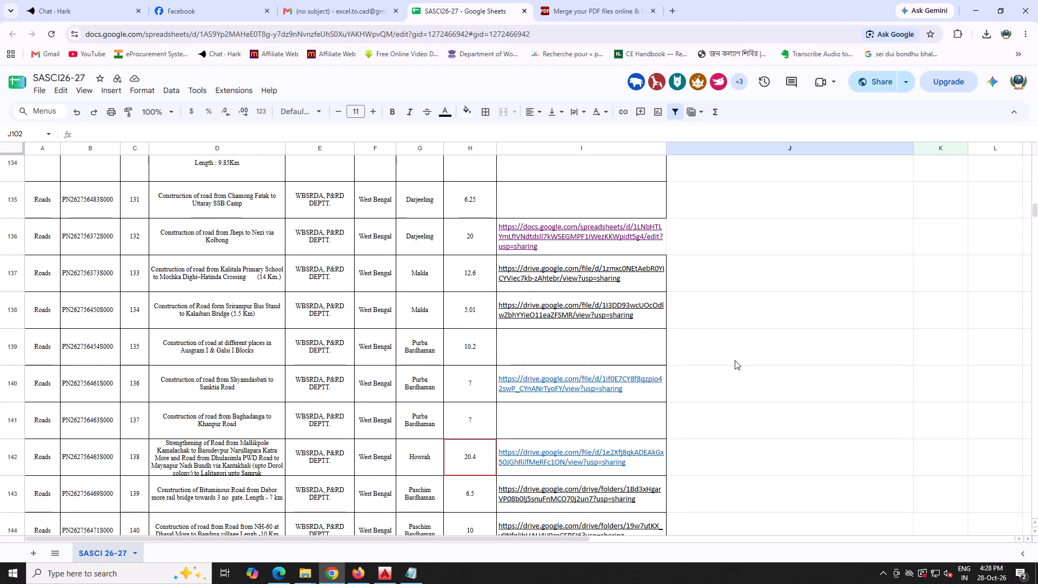
scroll(735, 360, down, 4)
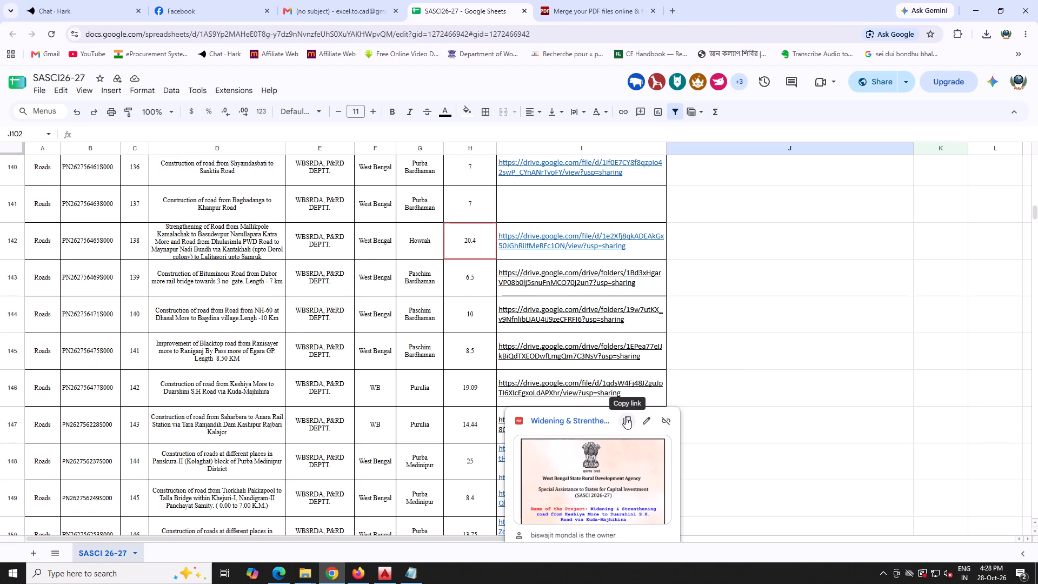
Replace the link in cell I146 with its Widening & Strenthening road from Keshiya More to Duarshini S.H. Road via Kuda-Majhihira.pdf file chip.
click(626, 417)
click(628, 400)
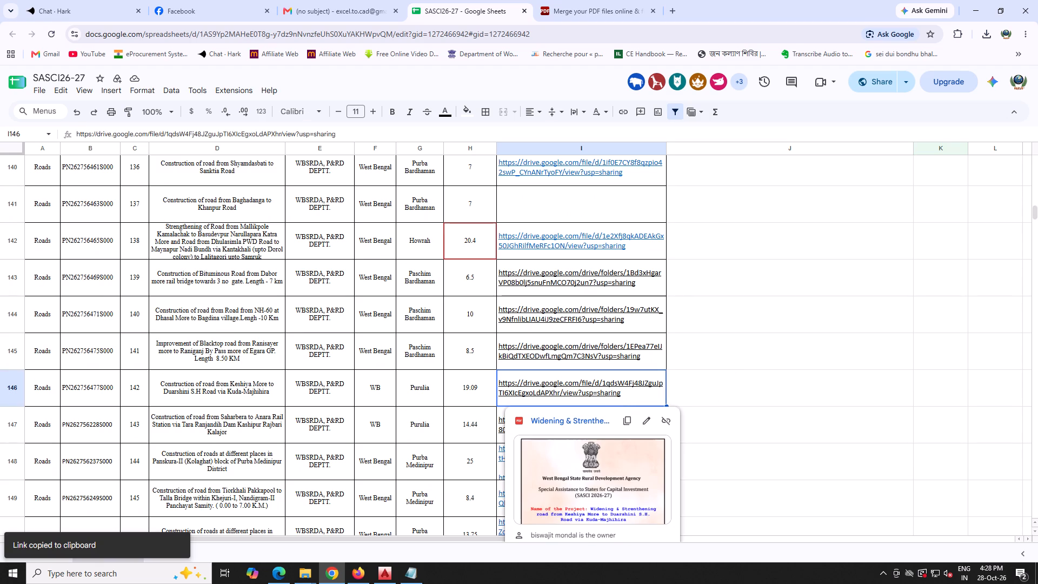
key(Delete)
double_click(620, 395)
key(ctrl+v)
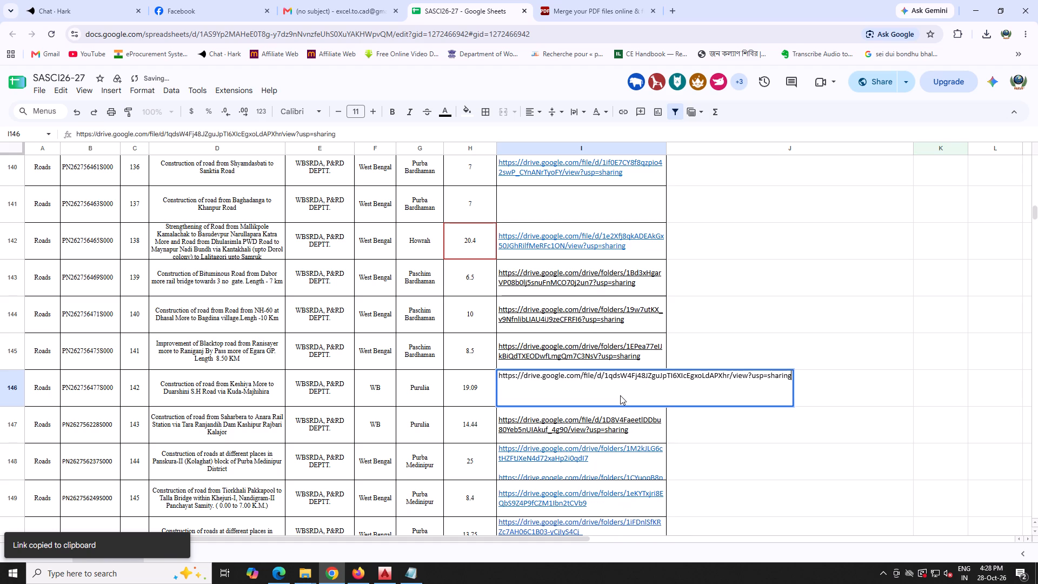
click(662, 357)
click(738, 313)
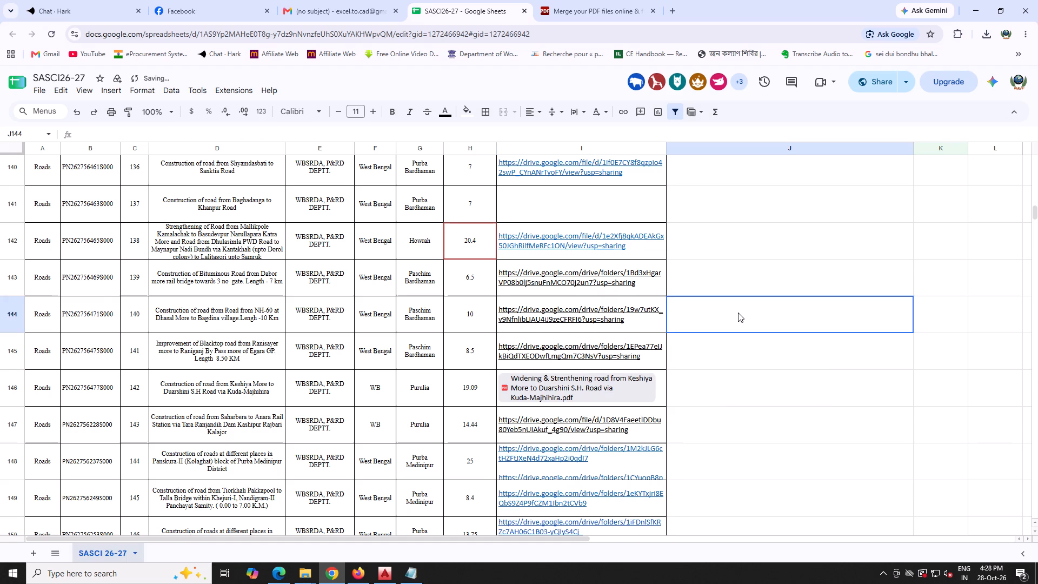
click(737, 402)
Replace the link in cell I147 with its Saharbera to Anara Rail Station via Tara Ranjandih Dam Kashipur Rajbari Kalajor.pdf file chip.
click(633, 426)
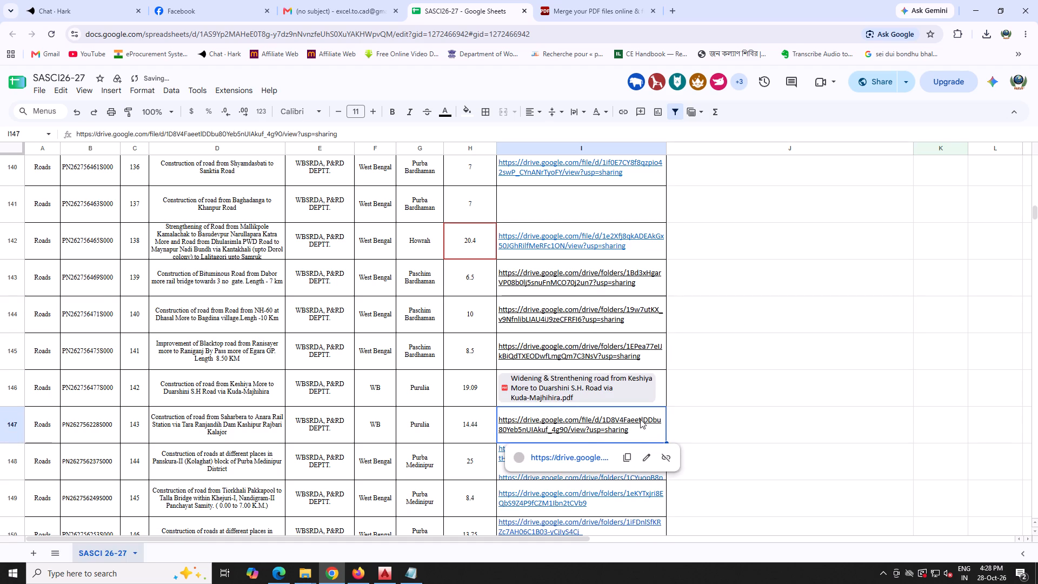
click(621, 456)
click(635, 435)
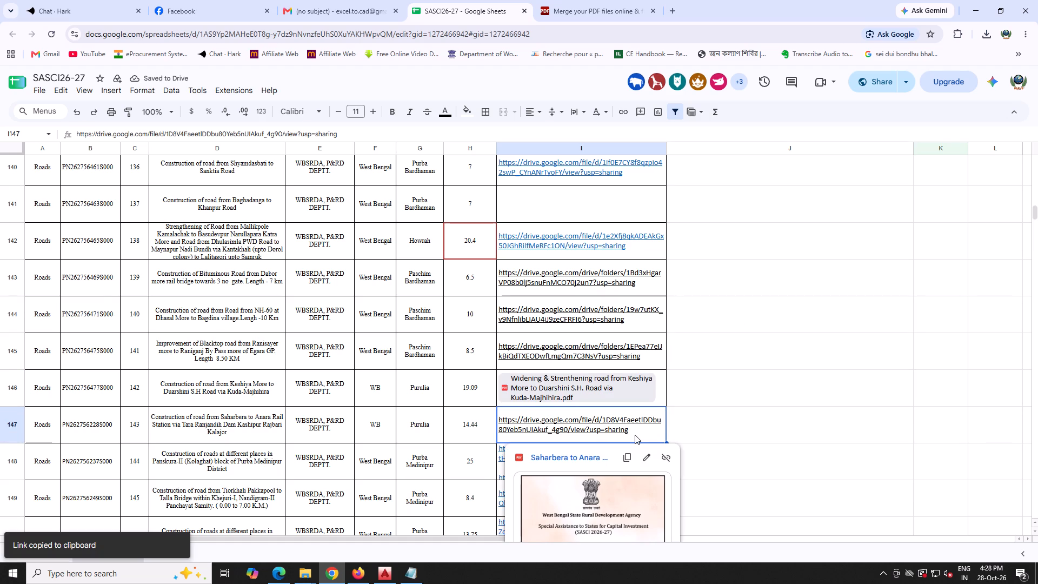
key(Delete)
double_click(615, 424)
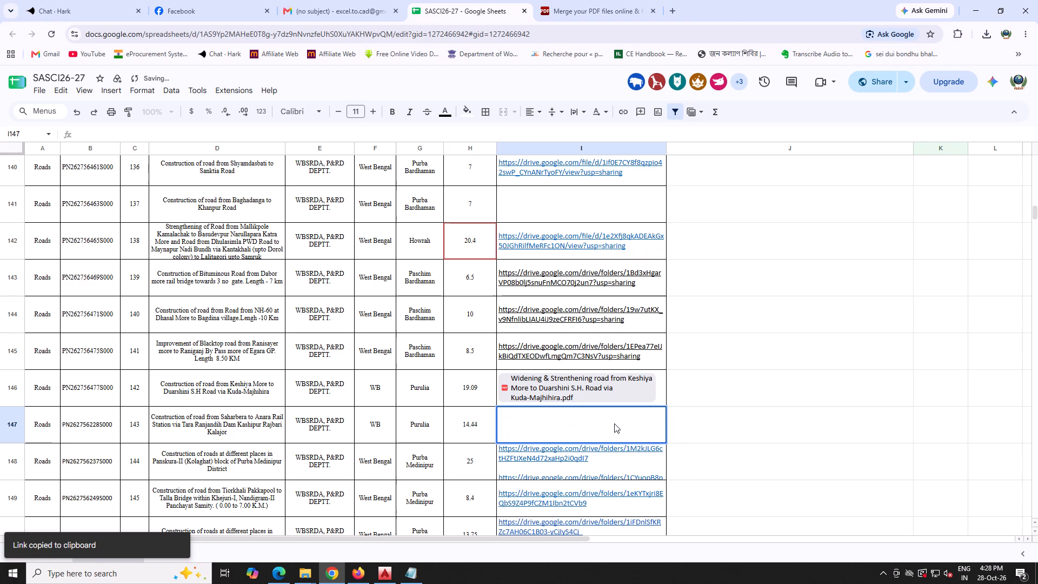
key(ctrl+v)
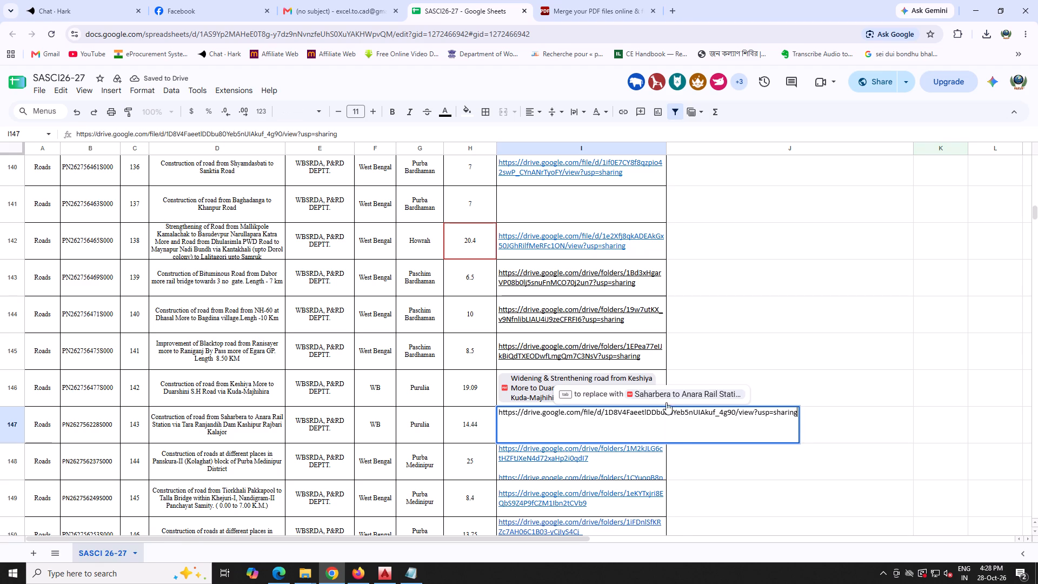
click(671, 394)
click(747, 331)
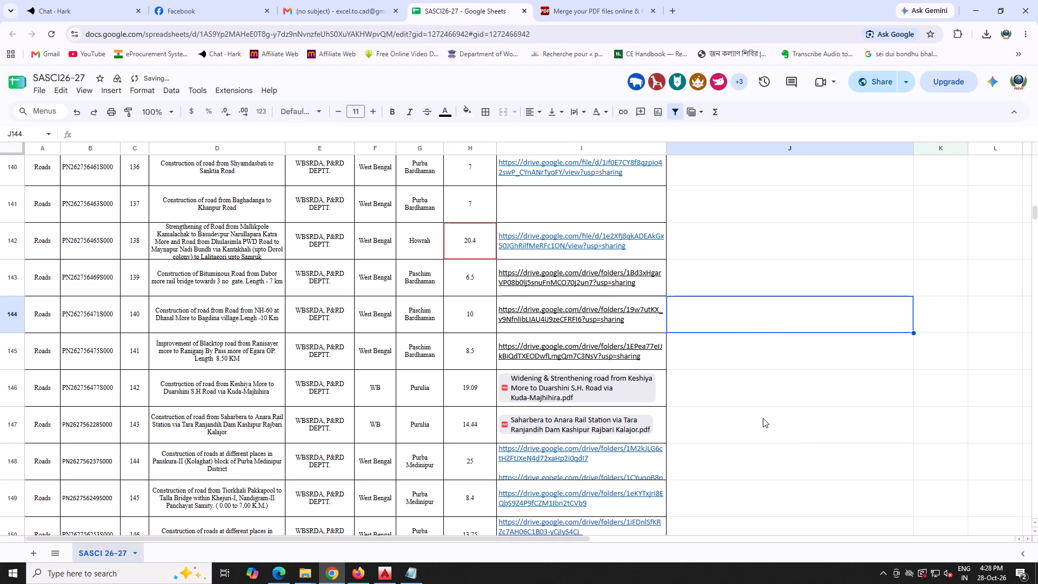
click(763, 418)
Examine the DPR links in column I below row 147 for further file links to convert.
scroll(762, 419, down, 2)
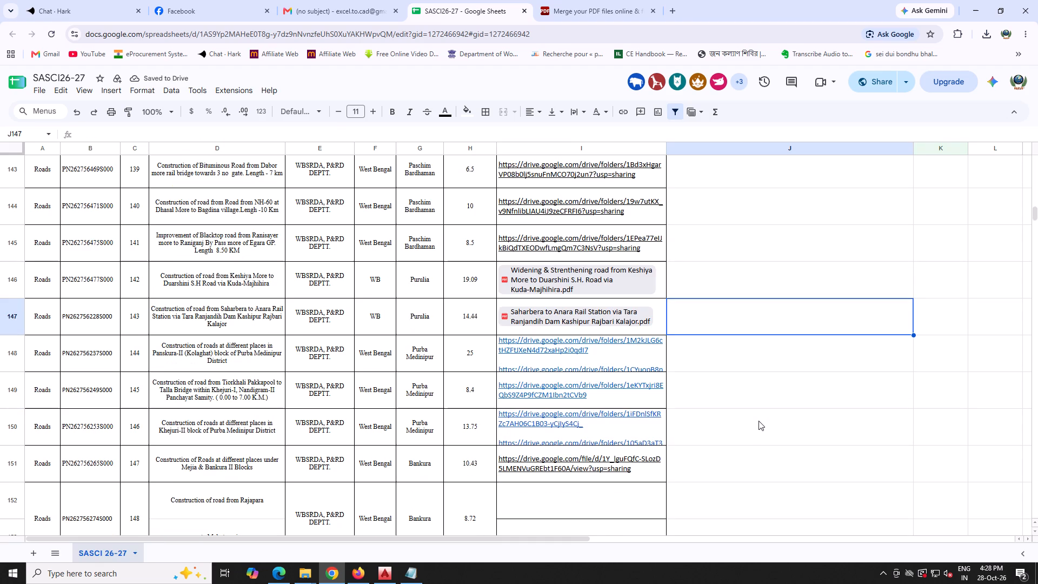